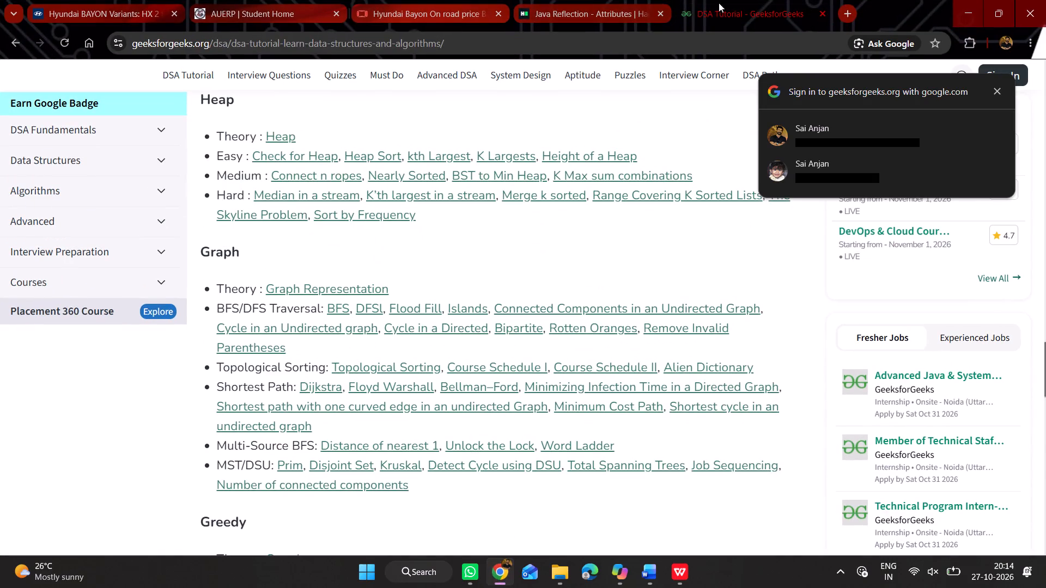
pyautogui.click(847, 10)
pyautogui.click(500, 299)
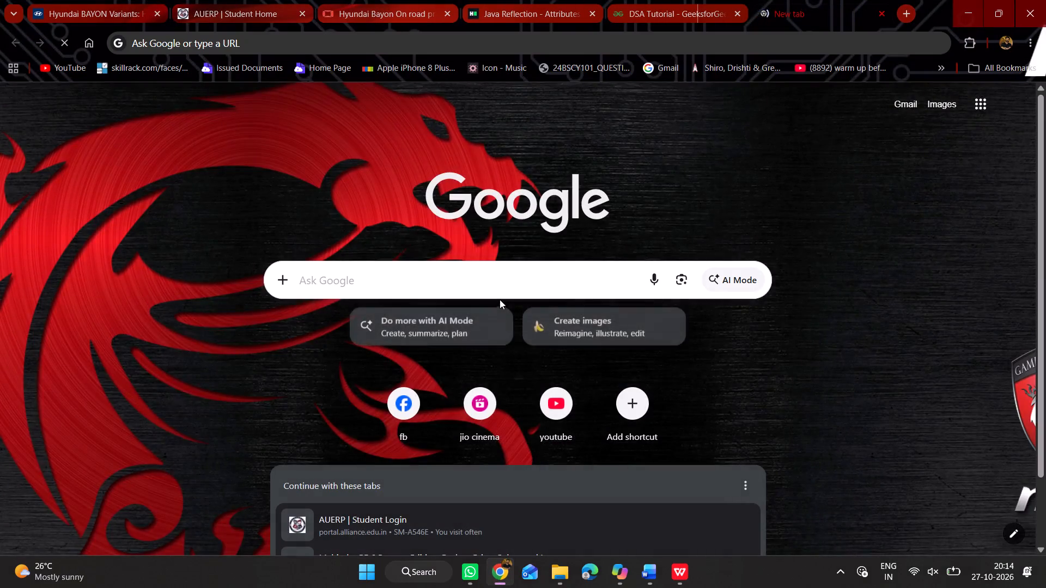
pyautogui.click(494, 292)
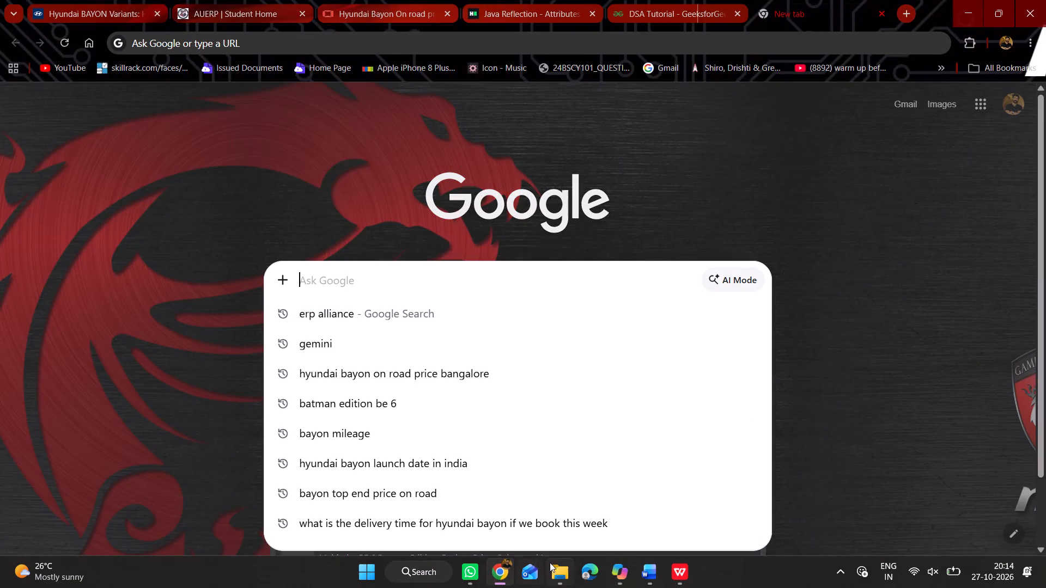
pyautogui.click(453, 288)
# Search Google for pdf to word and open the iLovePDF PDF to Word converter.
pyautogui.press('p')
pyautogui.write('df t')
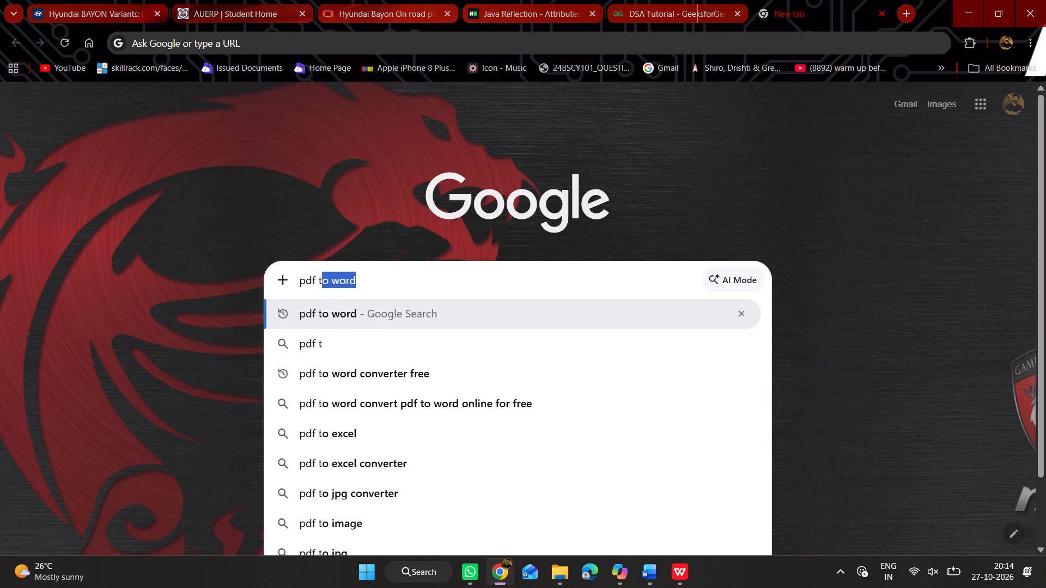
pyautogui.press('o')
pyautogui.click(365, 315)
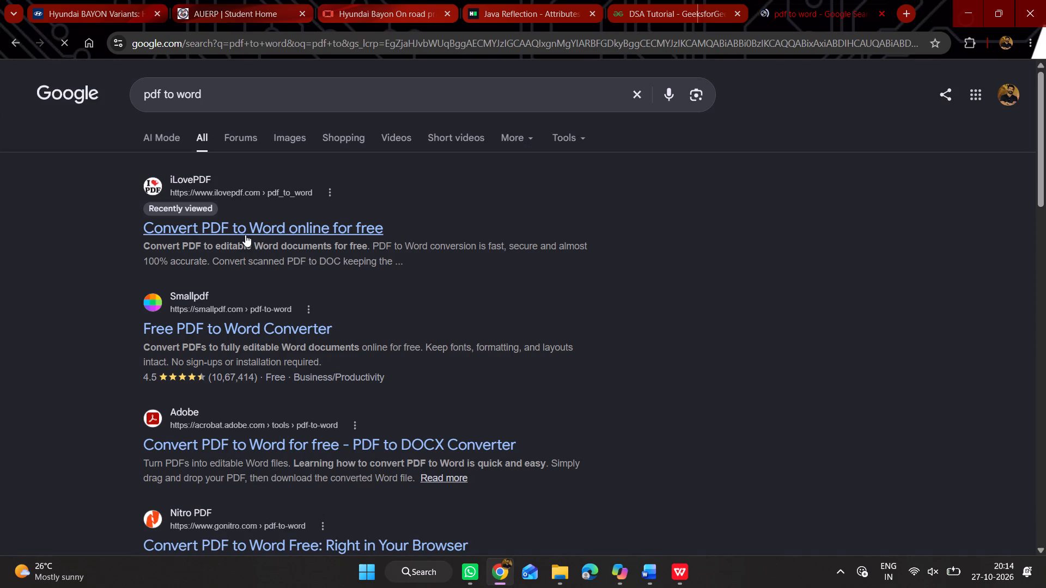
pyautogui.click(246, 232)
# Load the HackerRank PDF from Downloads and convert it to Word with the No OCR option.
pyautogui.click(517, 257)
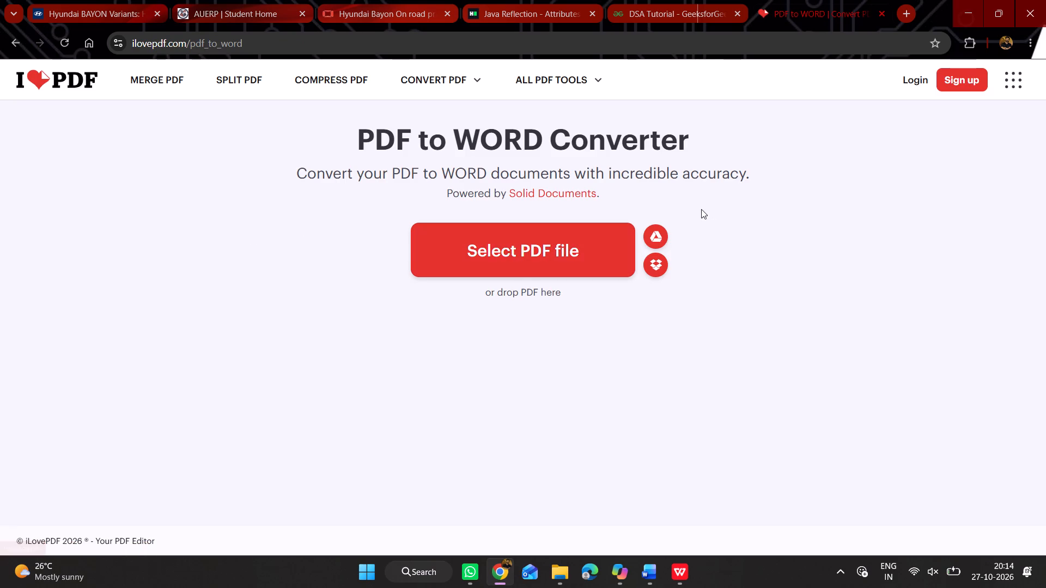
pyautogui.click(511, 245)
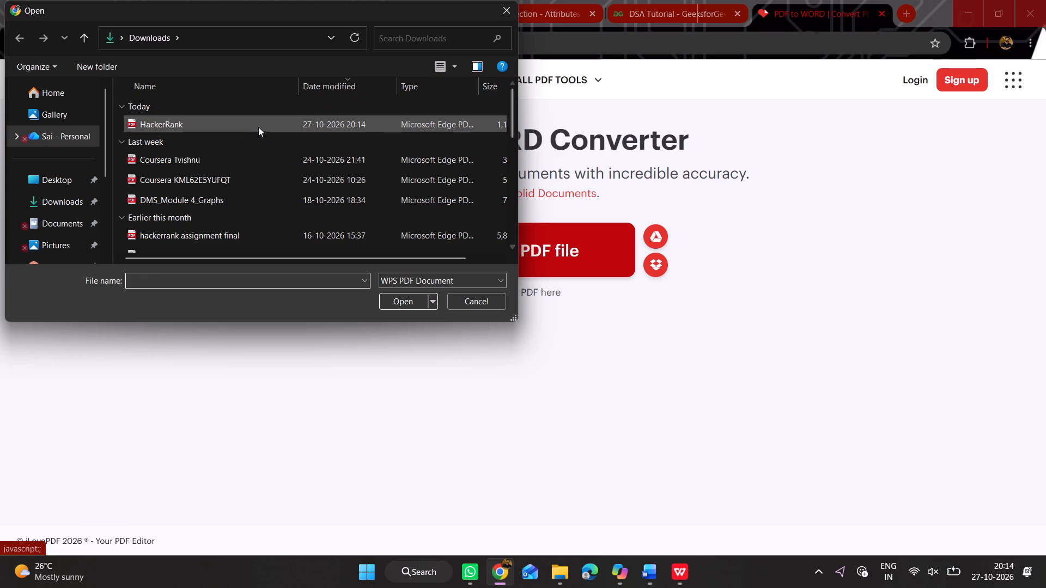
pyautogui.click(258, 127)
pyautogui.click(384, 292)
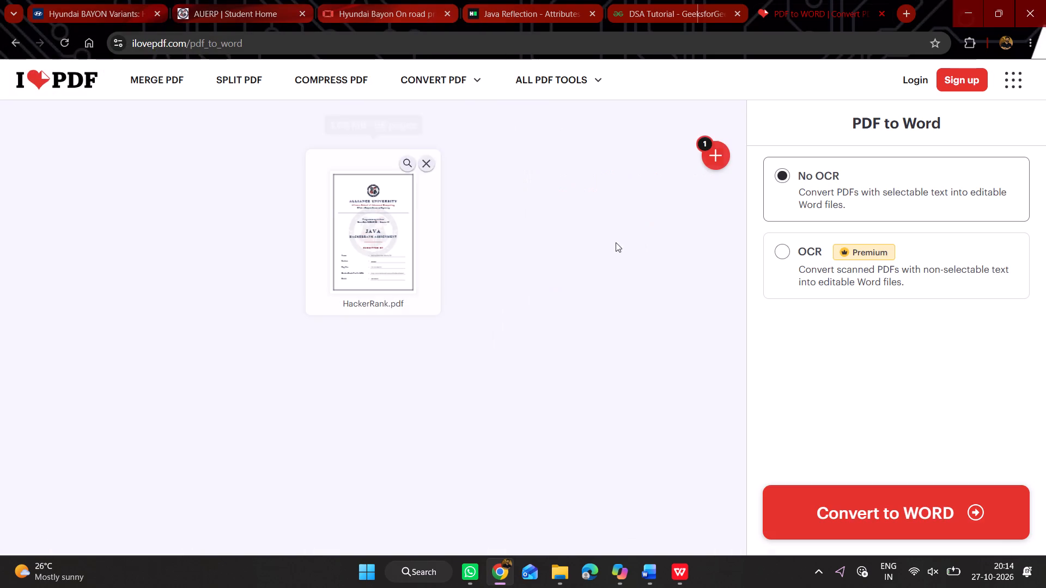
pyautogui.click(946, 517)
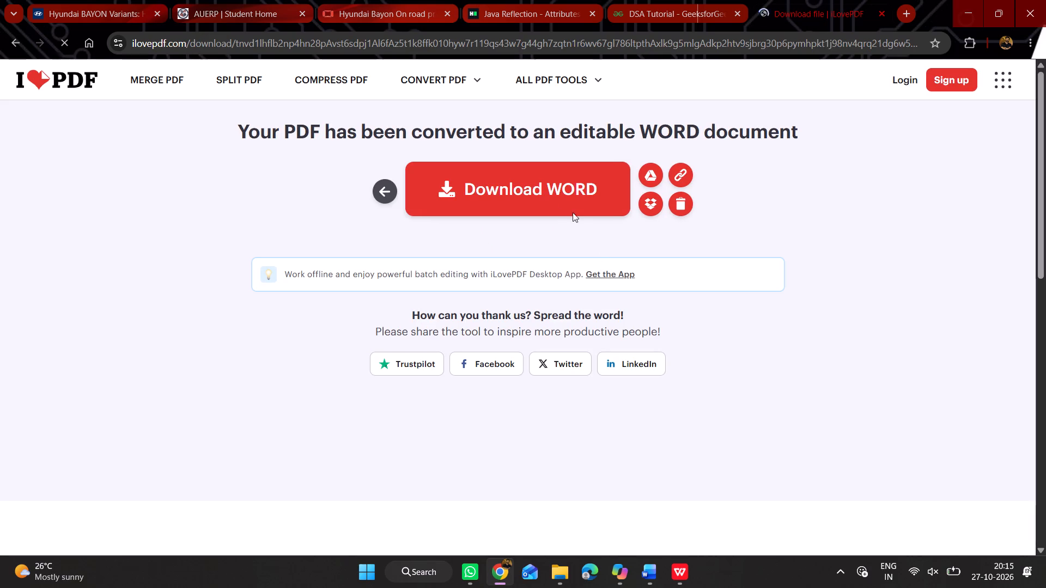
# Download the converted document to the Downloads folder as HackerRank in DOCX format.
pyautogui.click(556, 198)
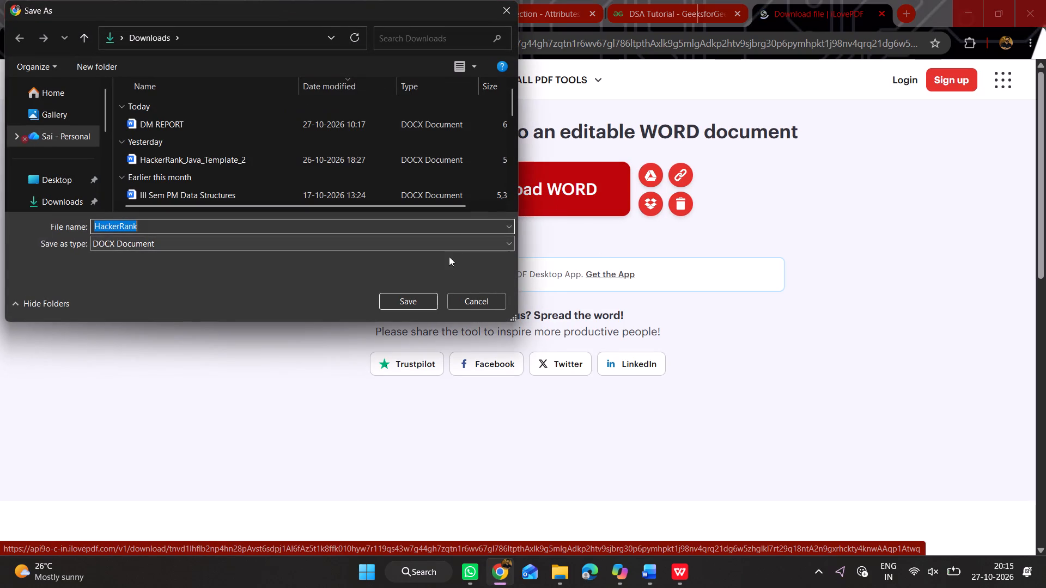
pyautogui.click(425, 295)
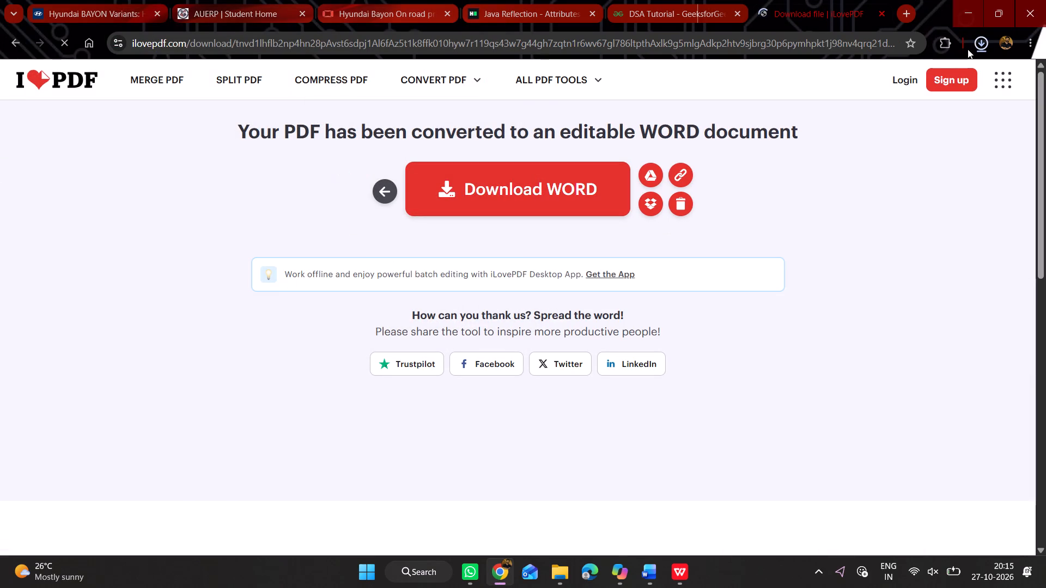
pyautogui.click(978, 45)
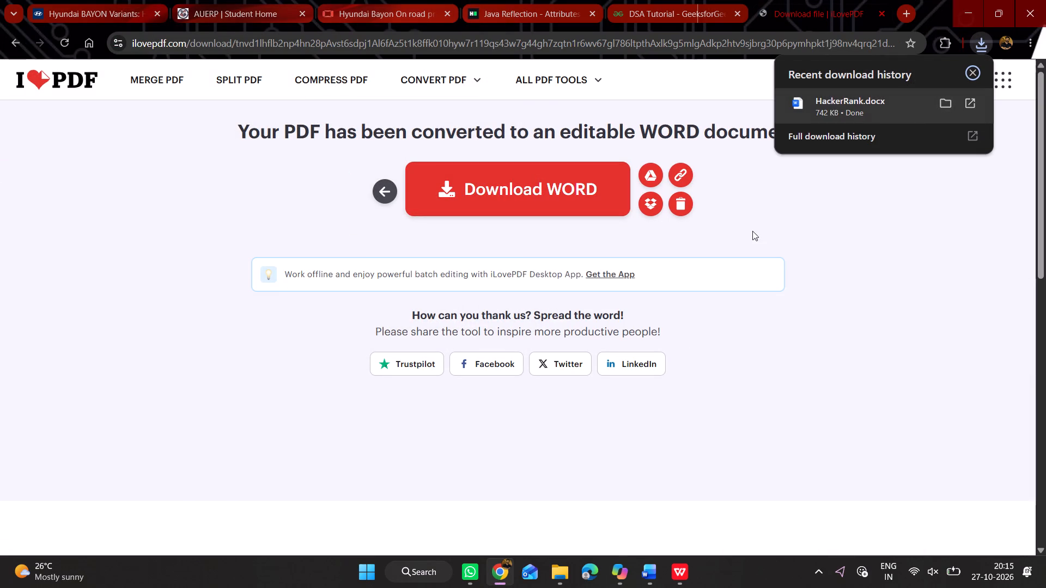
# Open the HackerRank DOCX from the Downloads folder in Word and enable editing.
pyautogui.click(551, 569)
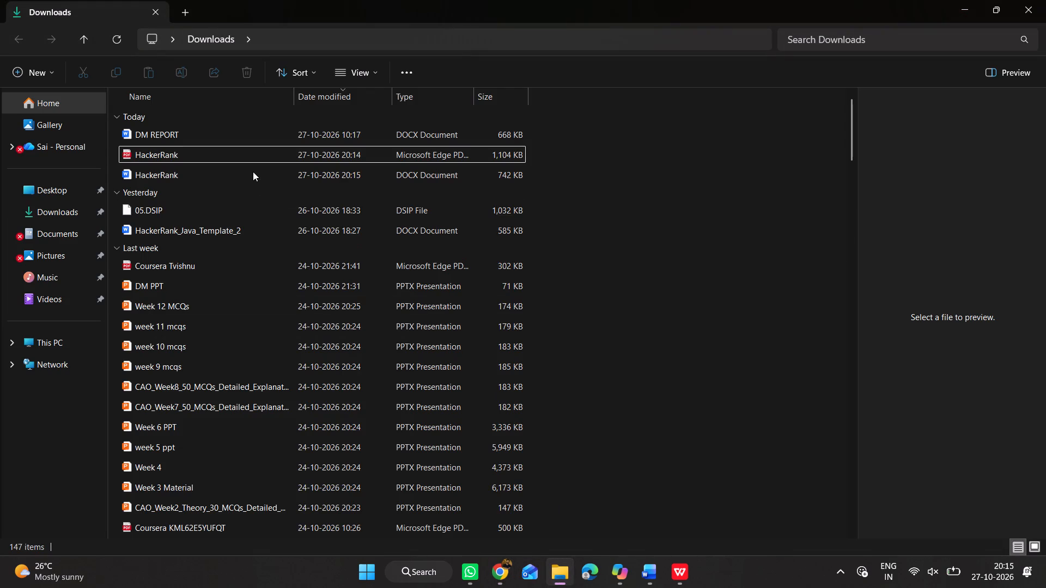
pyautogui.click(242, 167)
pyautogui.rightClick(243, 167)
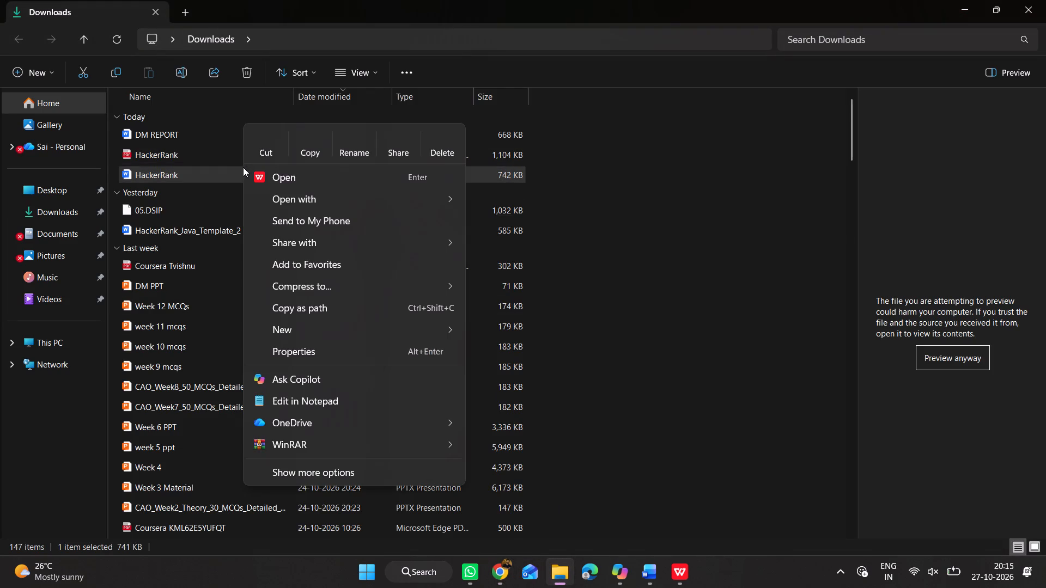
pyautogui.click(525, 197)
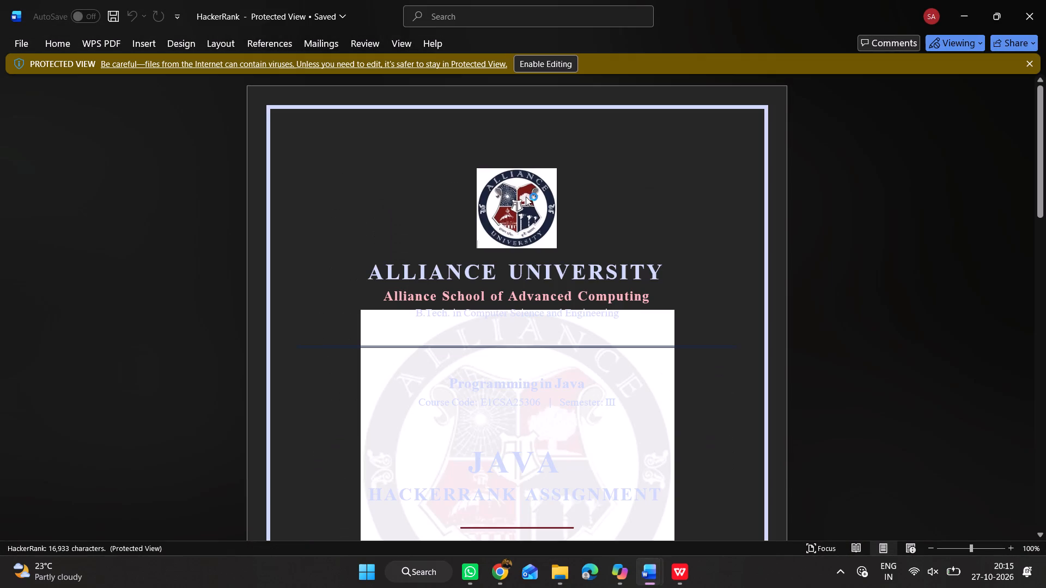
pyautogui.click(562, 55)
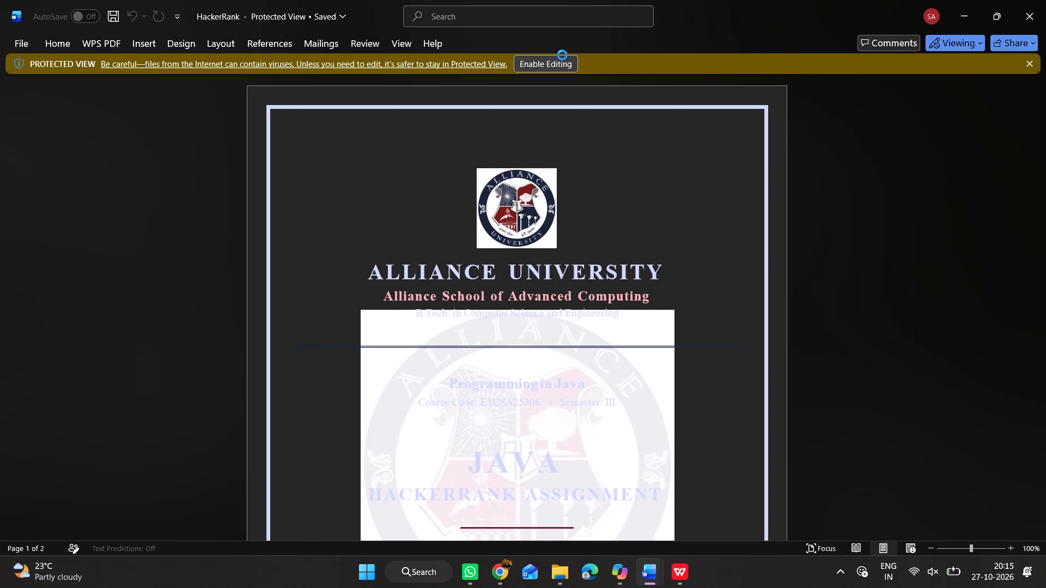
# Move the cover page group with the faded emblem and Java title up to just beneath the university logo.
pyautogui.scroll(-3, 761, 267)
pyautogui.scroll(-4, 842, 258)
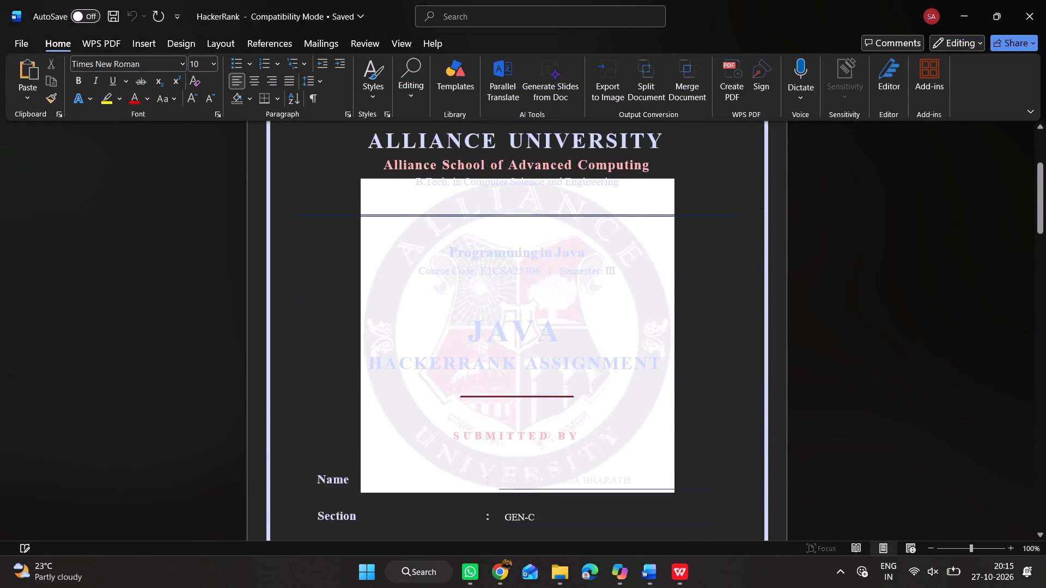
pyautogui.scroll(-4, 964, 261)
pyautogui.scroll(2, 804, 348)
pyautogui.scroll(3, 603, 353)
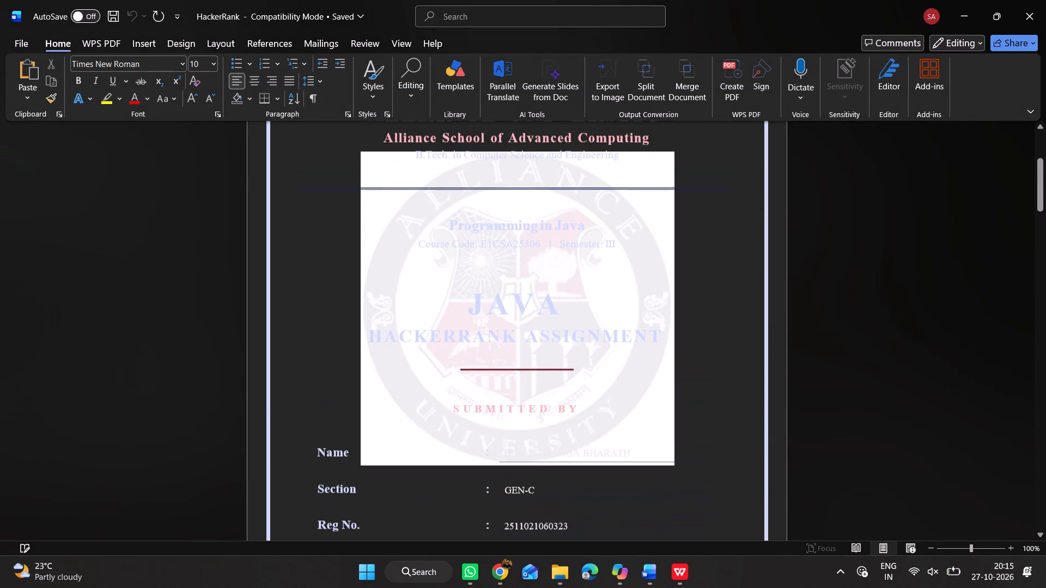
pyautogui.click(422, 205)
pyautogui.moveTo(422, 205); pyautogui.dragTo(428, 176)
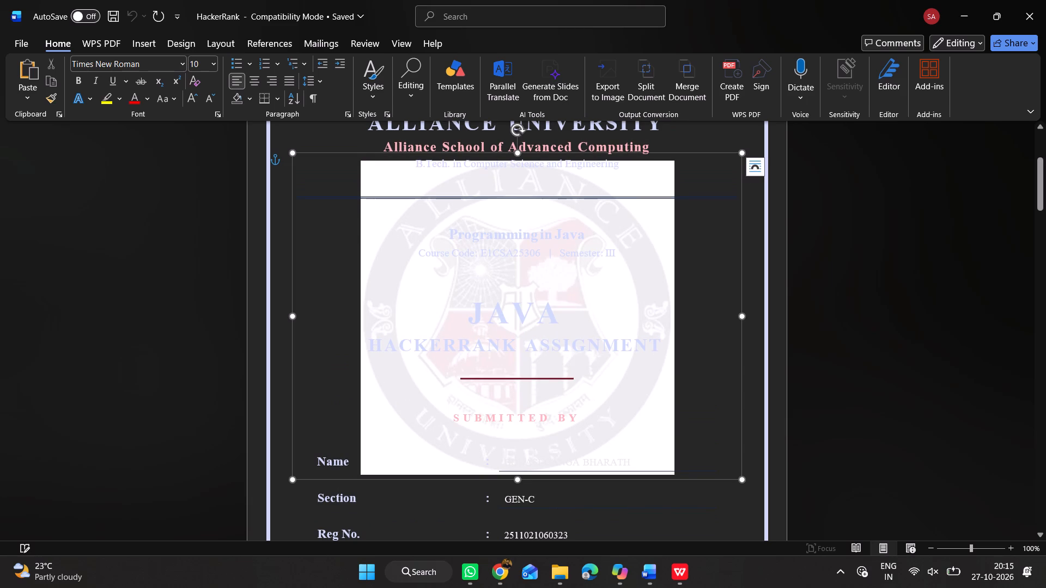
pyautogui.moveTo(428, 176); pyautogui.dragTo(427, 163)
# Move the Name label on the cover page down below the faded emblem, towards the Section row.
pyautogui.scroll(-3, 733, 377)
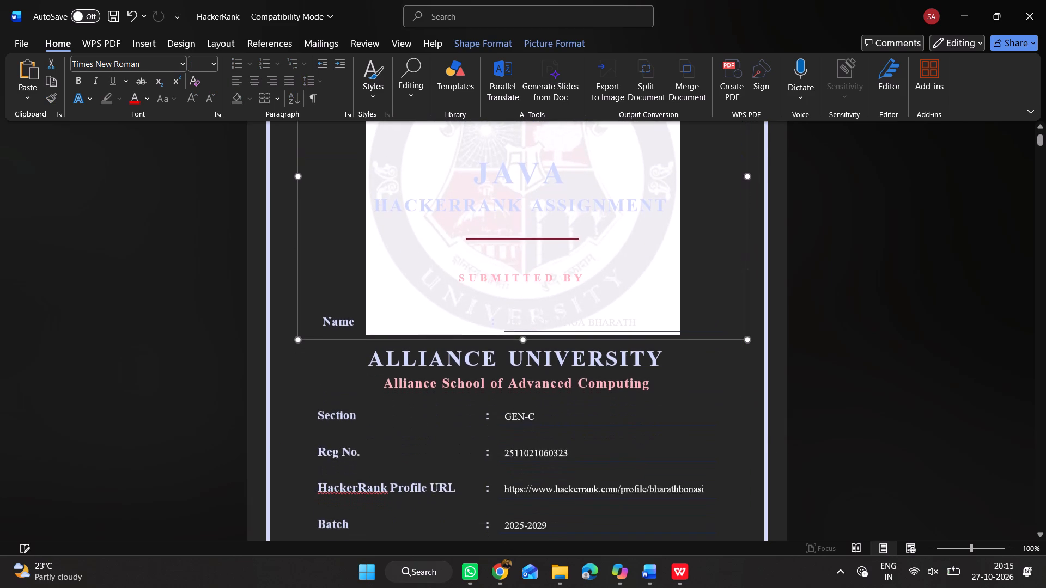
pyautogui.scroll(-3, 731, 383)
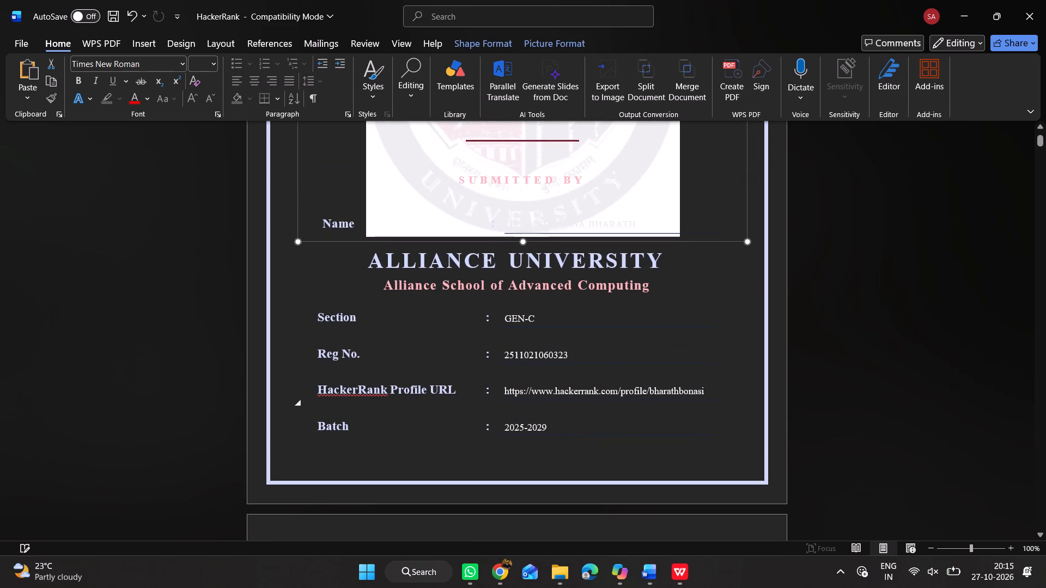
pyautogui.scroll(-1, 626, 398)
pyautogui.scroll(8, 623, 403)
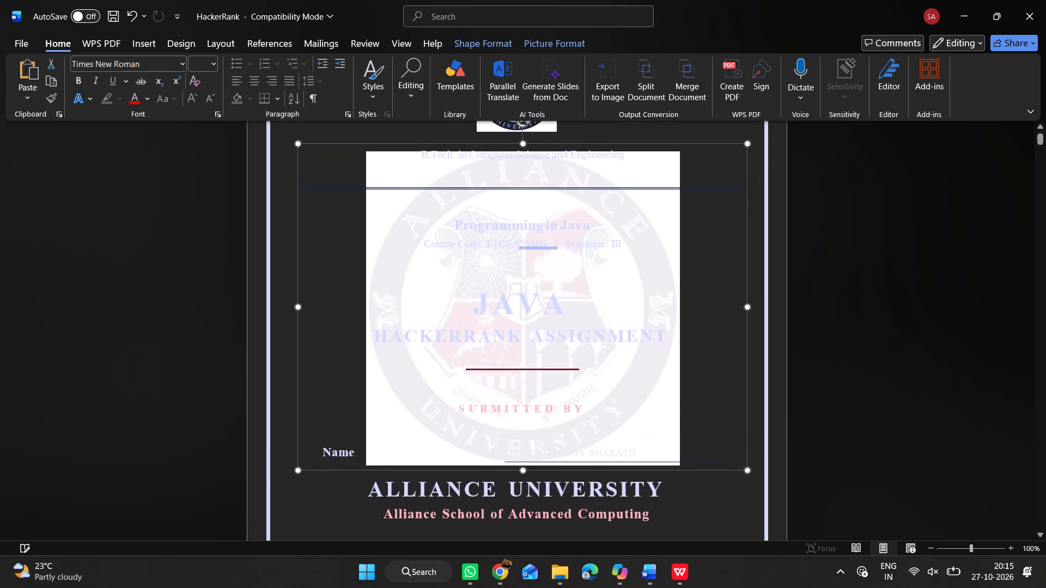
pyautogui.scroll(-3, 623, 403)
pyautogui.click(328, 350)
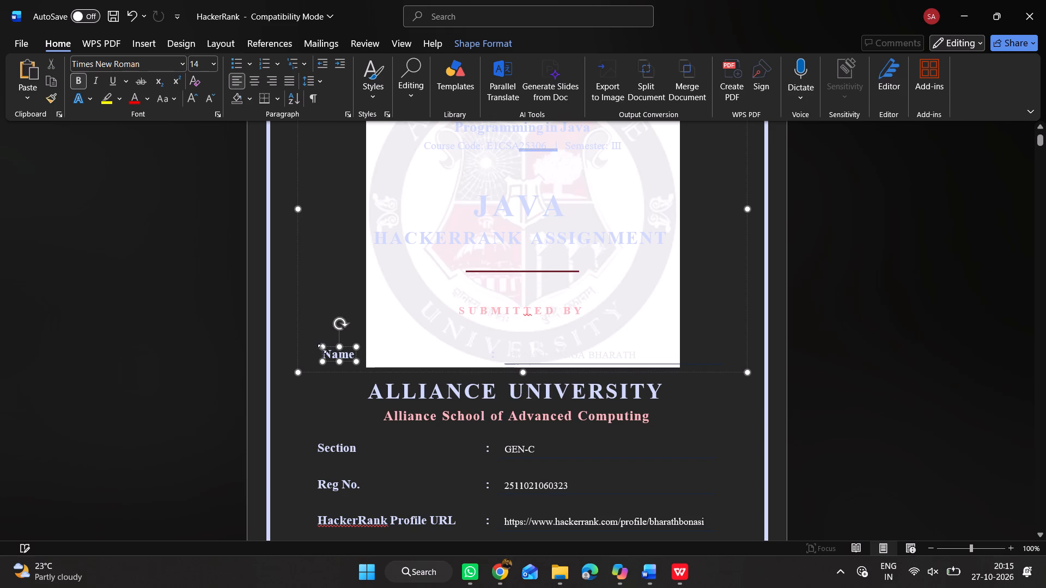
pyautogui.moveTo(330, 345); pyautogui.dragTo(323, 419)
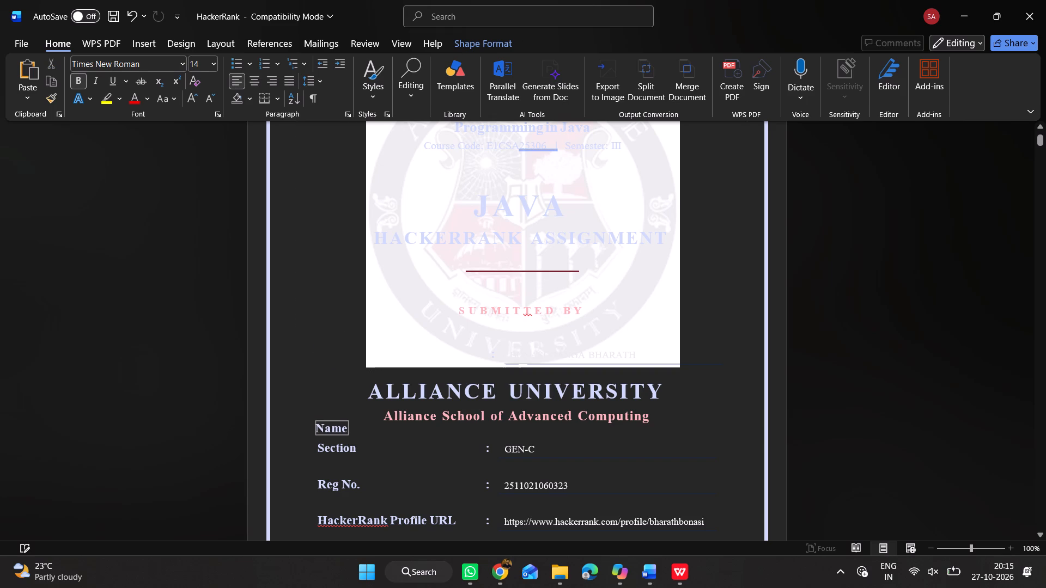
pyautogui.moveTo(323, 419); pyautogui.dragTo(326, 418)
pyautogui.scroll(-3, 561, 439)
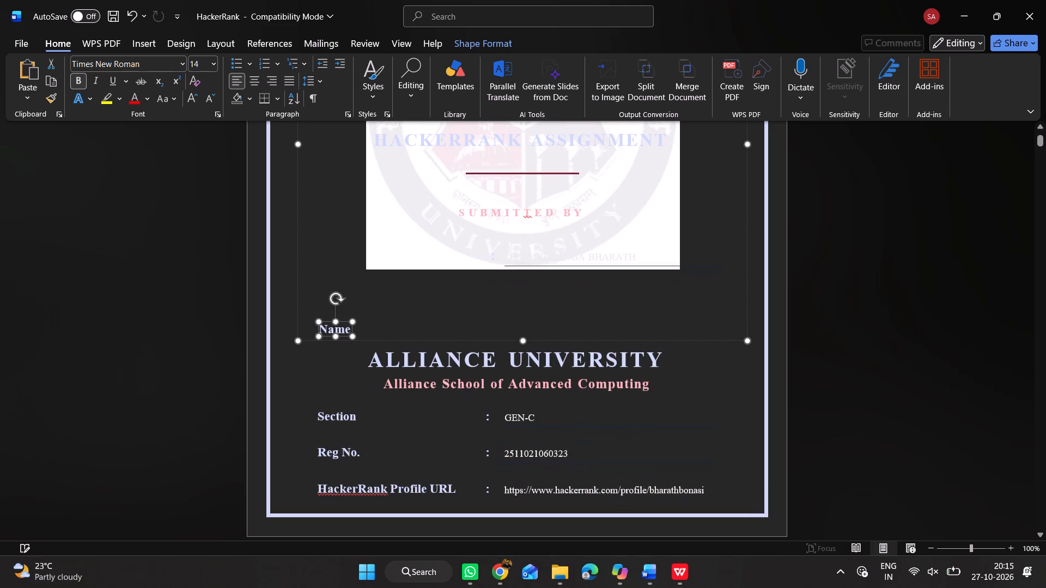
pyautogui.moveTo(327, 327); pyautogui.dragTo(372, 407)
pyautogui.click(374, 313)
# Move the Name label again, into the empty area beneath the emblem near the page's right side.
pyautogui.scroll(-10, 367, 295)
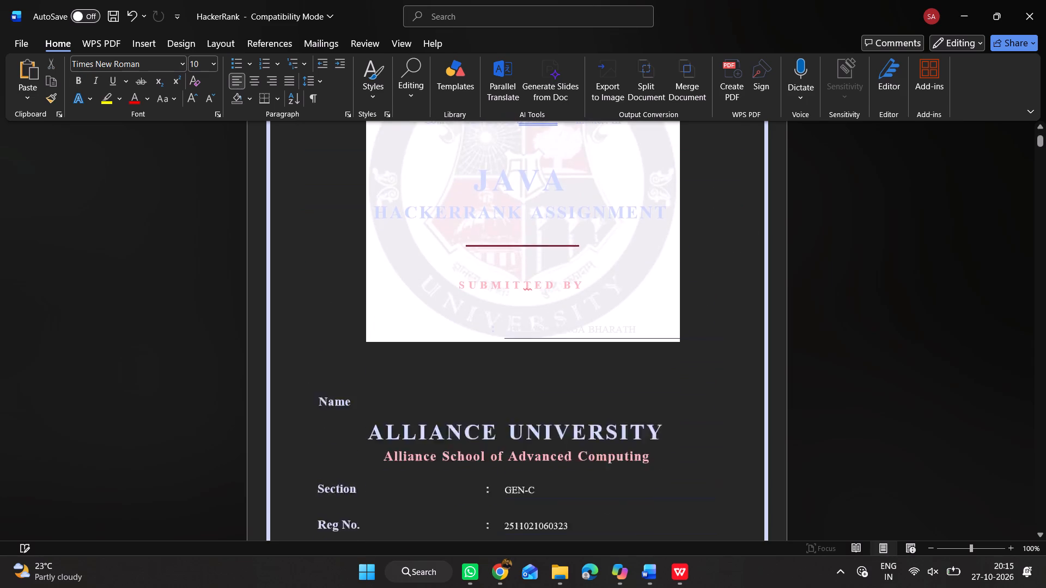
pyautogui.click(358, 318)
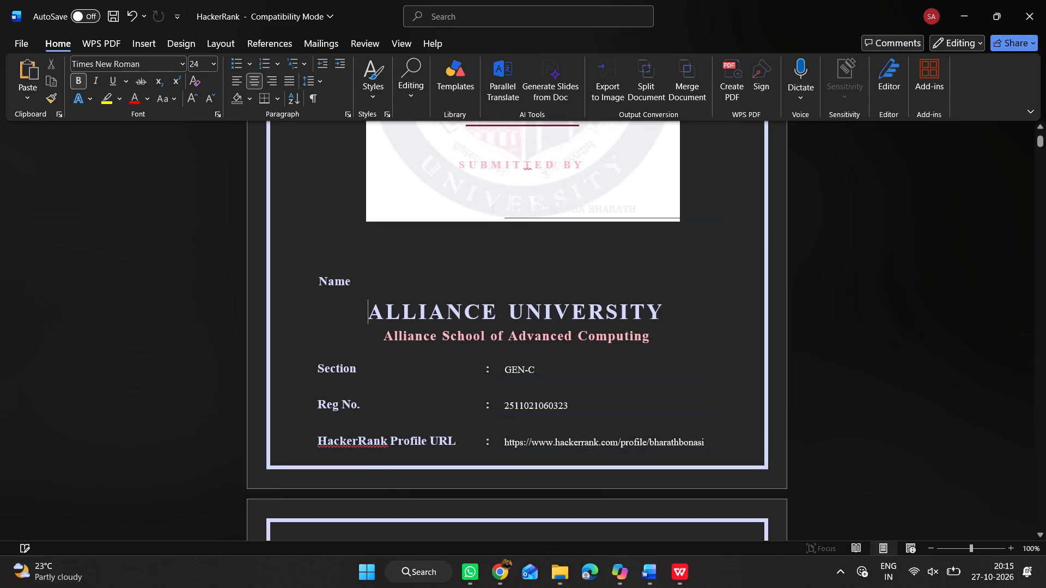
pyautogui.click(329, 281)
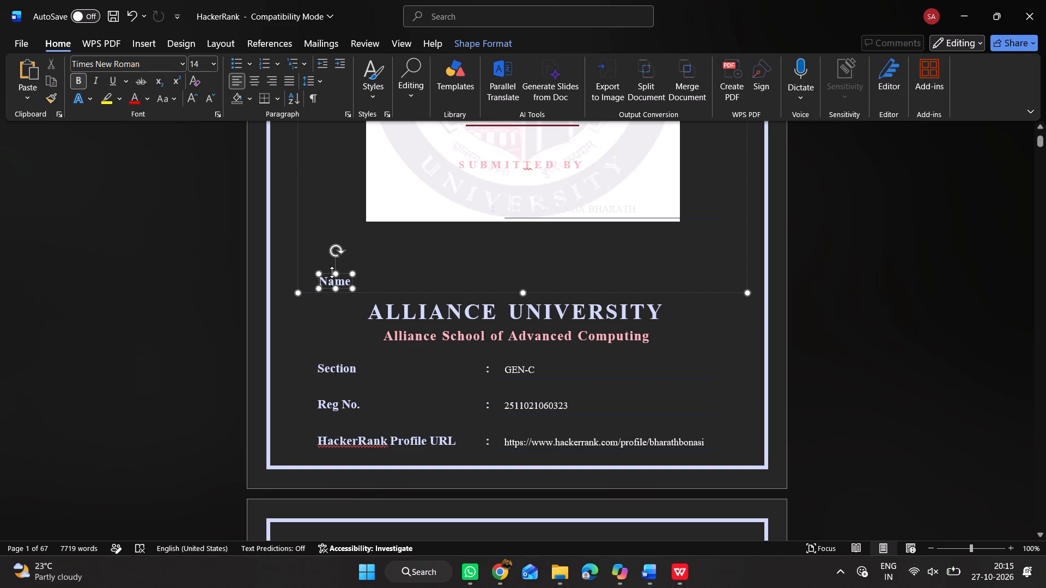
pyautogui.moveTo(325, 275); pyautogui.dragTo(336, 322)
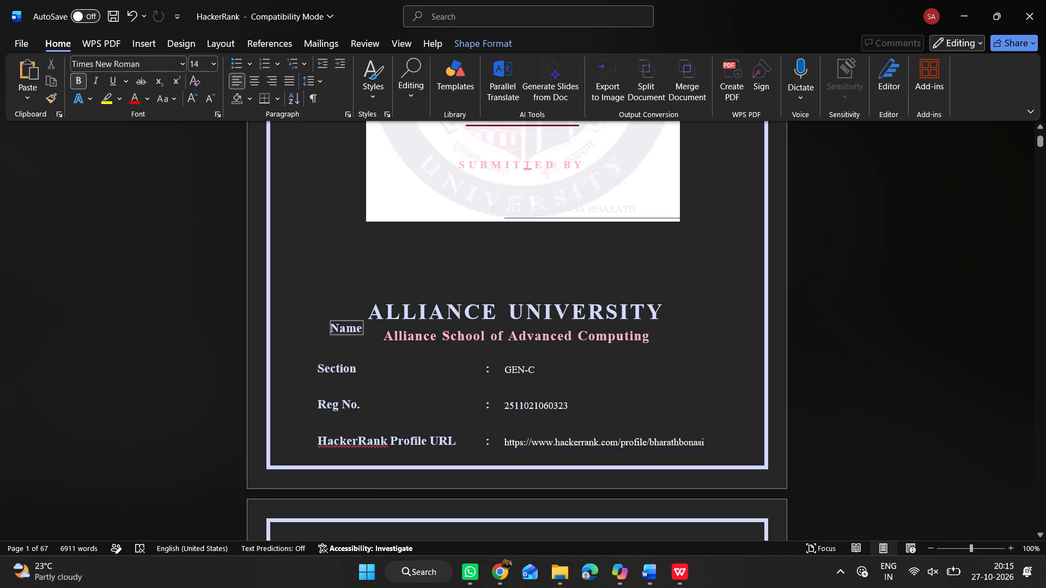
pyautogui.moveTo(336, 322); pyautogui.dragTo(652, 335)
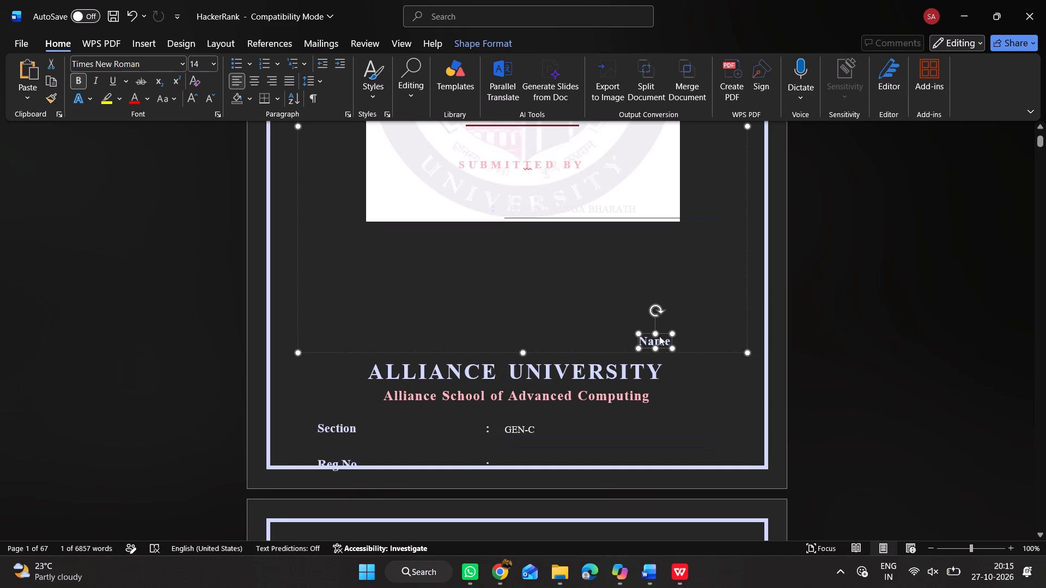
# Delete the text Name from the moved label.
pyautogui.tripleClick(655, 340)
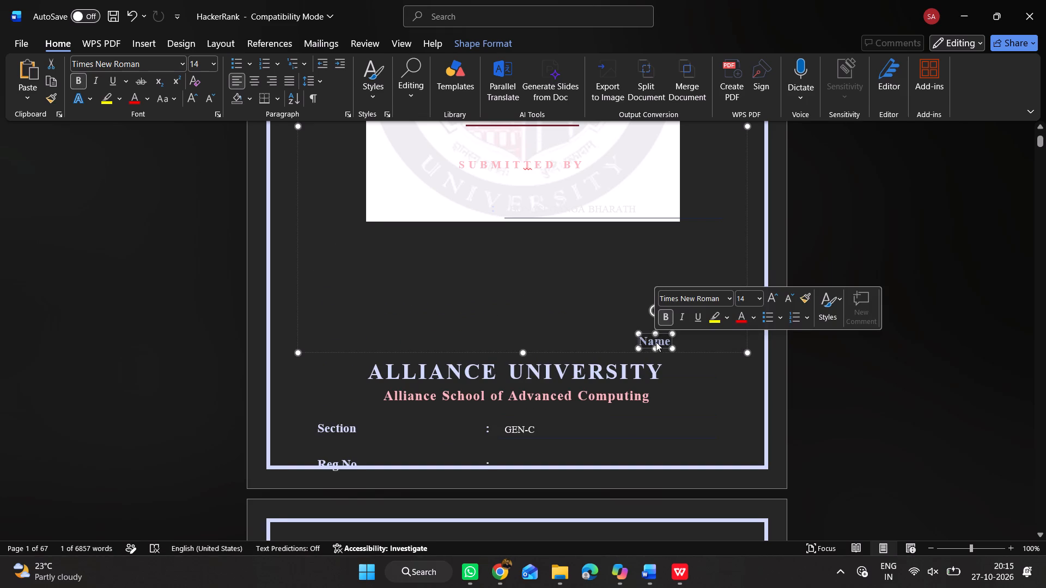
pyautogui.press('BackSpace')
# Insert four blank lines before the Section row and place the cursor on the empty line directly above it.
pyautogui.scroll(-2, 656, 344)
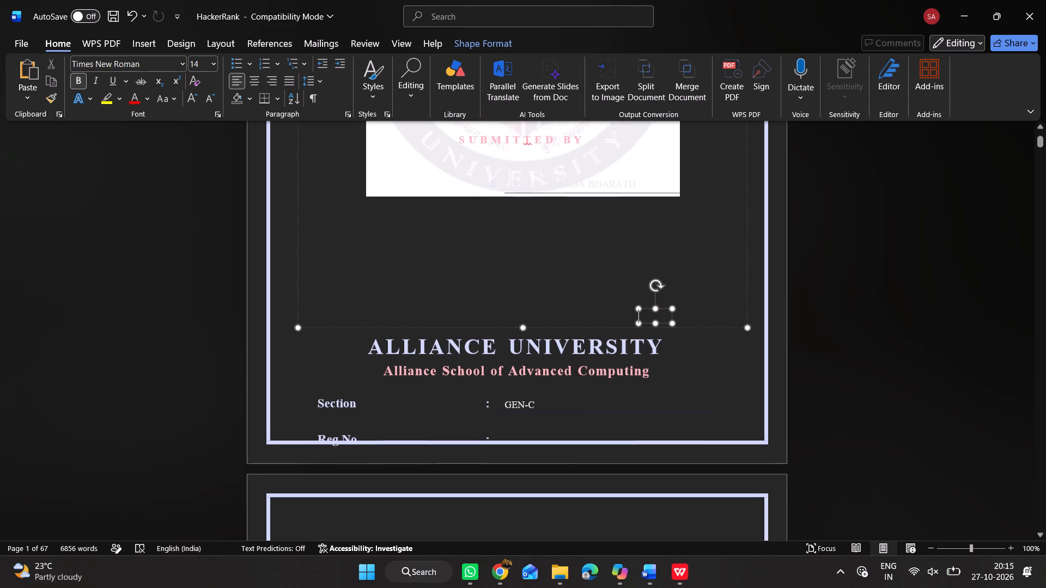
pyautogui.scroll(-3, 602, 363)
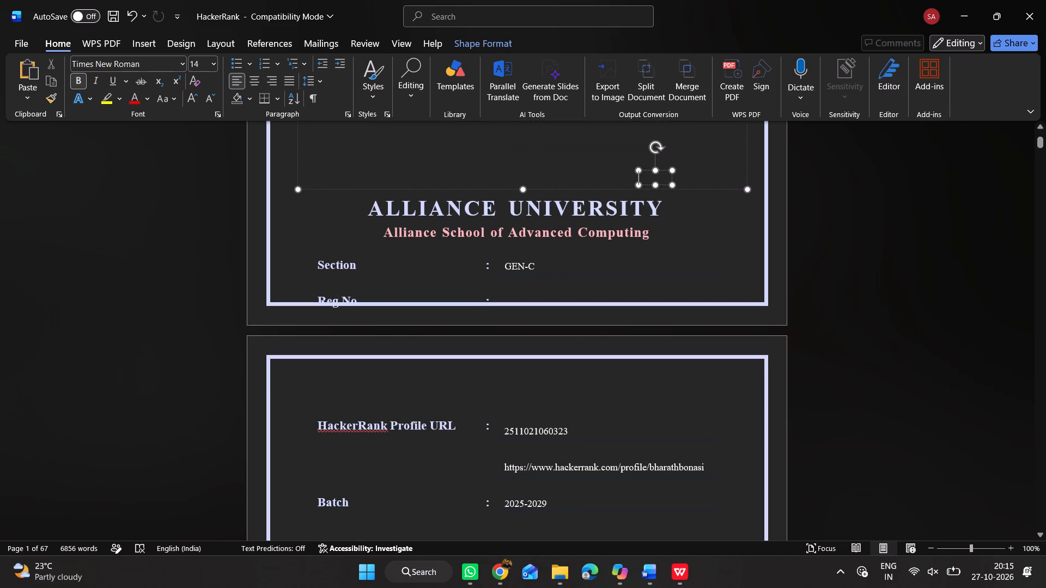
pyautogui.scroll(2, 572, 406)
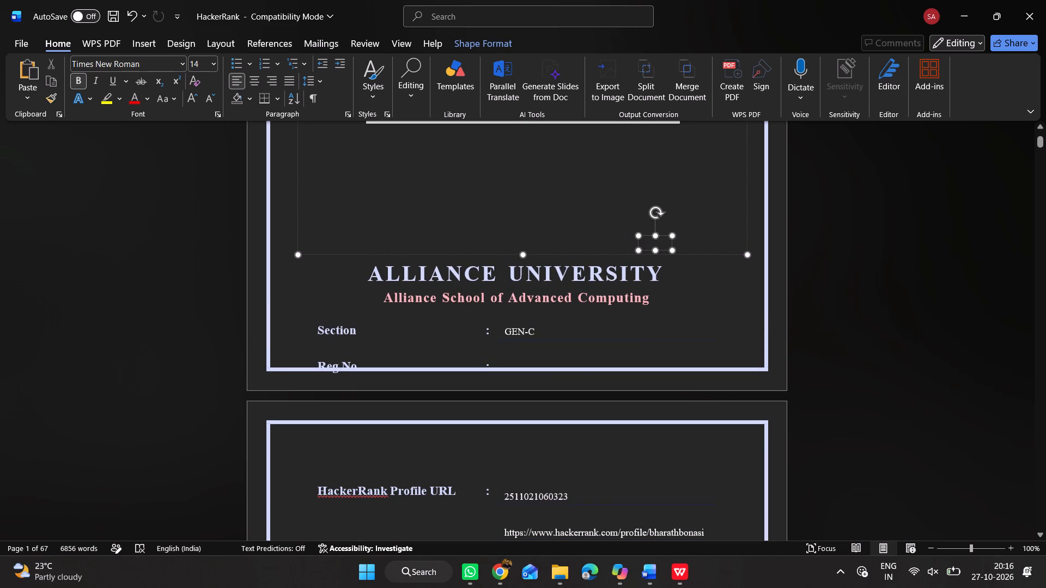
pyautogui.click(311, 328)
pyautogui.press('Return')
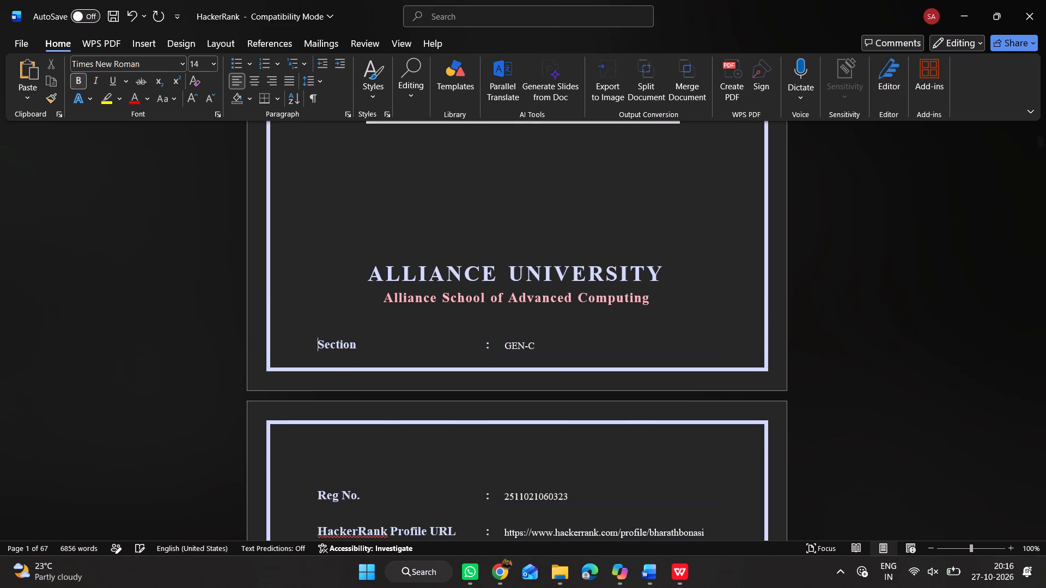
pyautogui.press('Return')
pyautogui.press('Return')
pyautogui.press('Return')
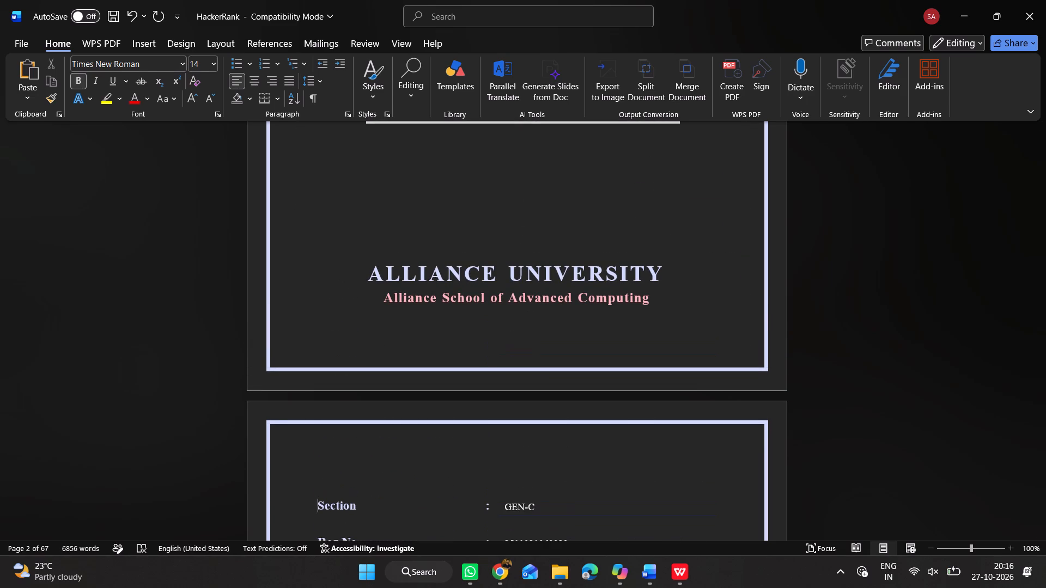
pyautogui.scroll(4, 351, 304)
pyautogui.scroll(-4, 386, 405)
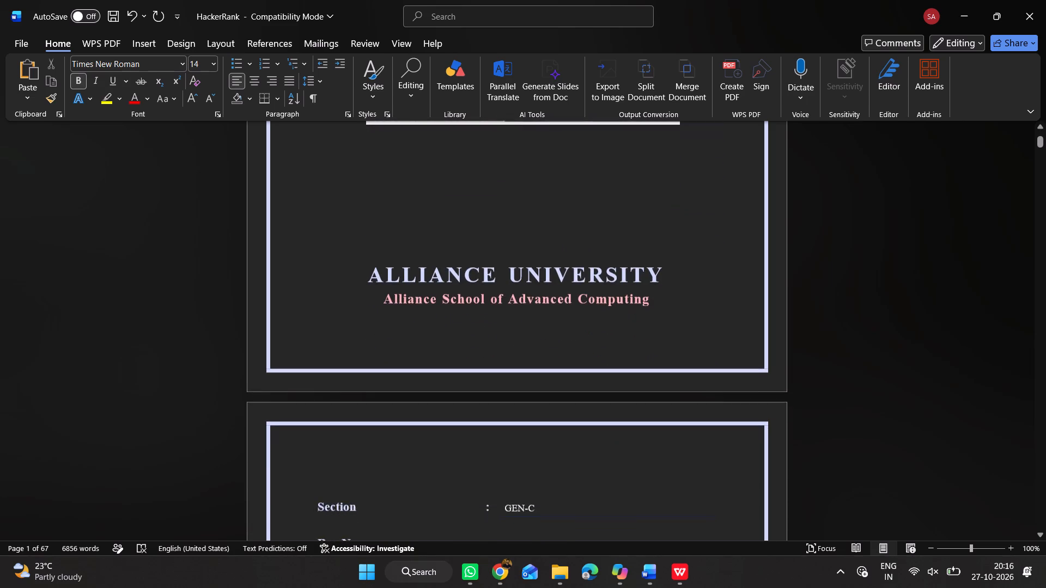
pyautogui.scroll(-3, 386, 405)
pyautogui.press('Up')
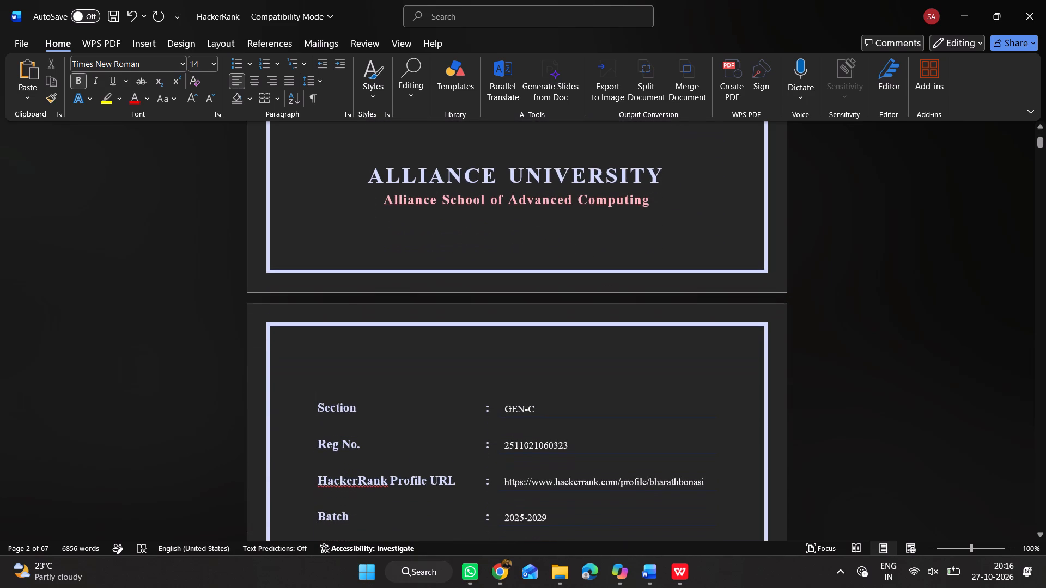
# Add the label Name on the empty line directly above Section, flush with the labels below it.
pyautogui.press('Up')
pyautogui.press('Down')
pyautogui.press('space')
pyautogui.hotkey('shift', 'n')
pyautogui.write('ame')
pyautogui.press('space')
pyautogui.press('space')
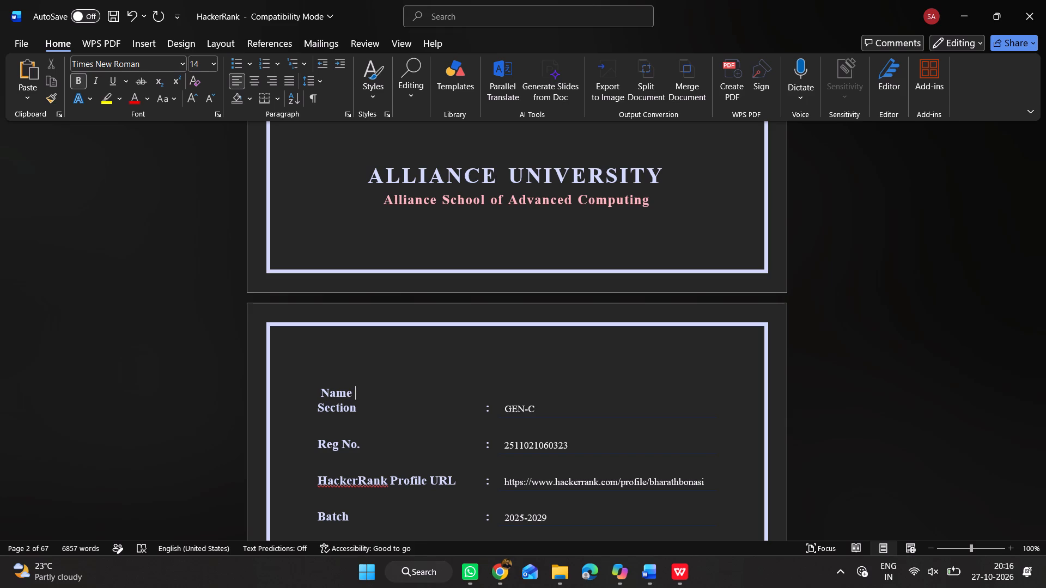
pyautogui.press('Left')
pyautogui.press('Left')
pyautogui.press('Left')
pyautogui.press('Left')
pyautogui.press('Left')
pyautogui.press('Left')
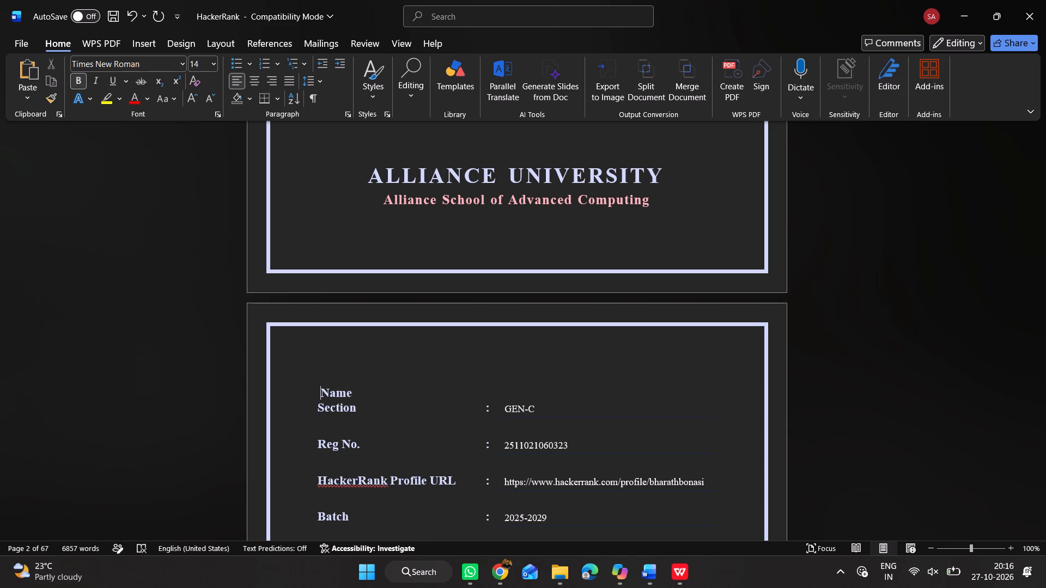
pyautogui.press('BackSpace')
# Insert a blank line between the Name and Section rows.
pyautogui.press('Down')
pyautogui.press('Return')
# Add a colon to the Name row, spaced out to line up with the colons of the rows below.
pyautogui.press('Up')
pyautogui.press('Up')
pyautogui.press('Right')
pyautogui.press('Right')
pyautogui.press('Right')
pyautogui.press('Right')
pyautogui.press('Right')
pyautogui.press('Right')
pyautogui.press('Right')
pyautogui.press('Right')
pyautogui.press('Right')
pyautogui.press('Right')
pyautogui.press('Right')
pyautogui.press('Right')
pyautogui.press('Right')
pyautogui.press('Right')
pyautogui.press('Right')
pyautogui.press('Right')
pyautogui.press('Right')
pyautogui.press('Right')
pyautogui.press('Right')
pyautogui.press('Right')
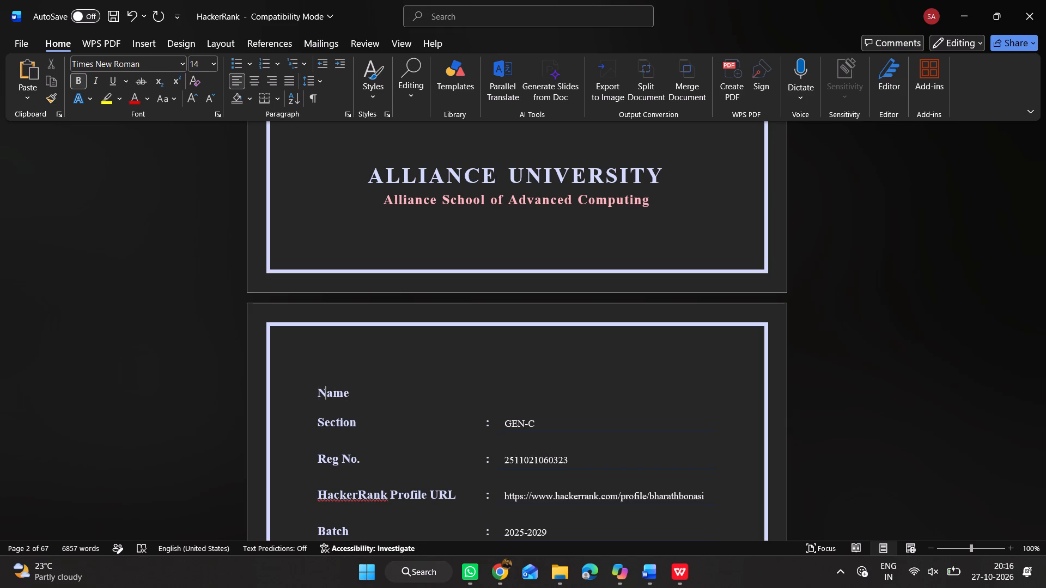
pyautogui.press('Left')
pyautogui.press('Left')
pyautogui.press('Left')
pyautogui.press('Left')
pyautogui.press('Left')
pyautogui.press('Left')
pyautogui.press('Up')
pyautogui.press('Up')
pyautogui.press('Up')
pyautogui.press('Down')
pyautogui.press('space')
pyautogui.press('space')
pyautogui.press('space')
pyautogui.press('space')
pyautogui.press('space')
pyautogui.press('space')
pyautogui.press('space')
pyautogui.press('space')
pyautogui.press('space')
pyautogui.press('space')
pyautogui.press('space')
pyautogui.press('space')
pyautogui.press('space')
pyautogui.press('space')
pyautogui.press('space')
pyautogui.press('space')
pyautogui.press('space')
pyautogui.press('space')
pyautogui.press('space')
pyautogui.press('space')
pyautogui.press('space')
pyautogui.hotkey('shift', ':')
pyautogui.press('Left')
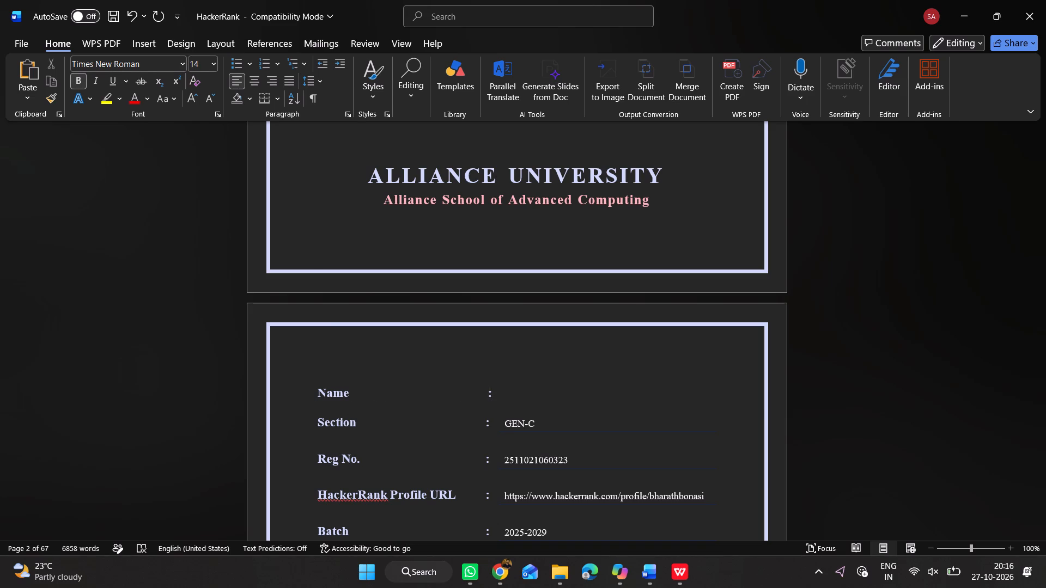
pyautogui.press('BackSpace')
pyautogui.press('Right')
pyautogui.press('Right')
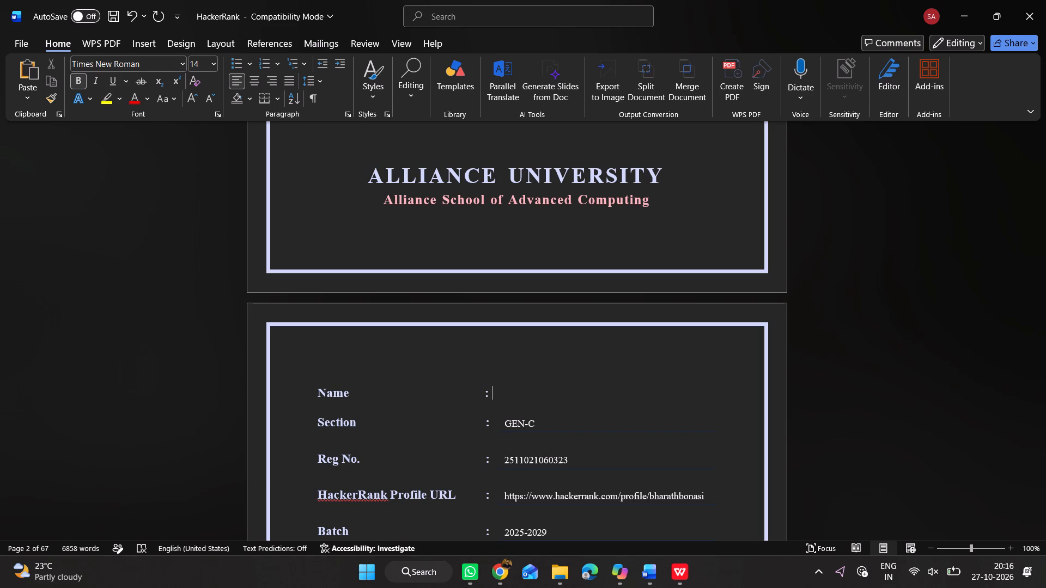
# Enter the student's name in capitals after the colon in the Name row.
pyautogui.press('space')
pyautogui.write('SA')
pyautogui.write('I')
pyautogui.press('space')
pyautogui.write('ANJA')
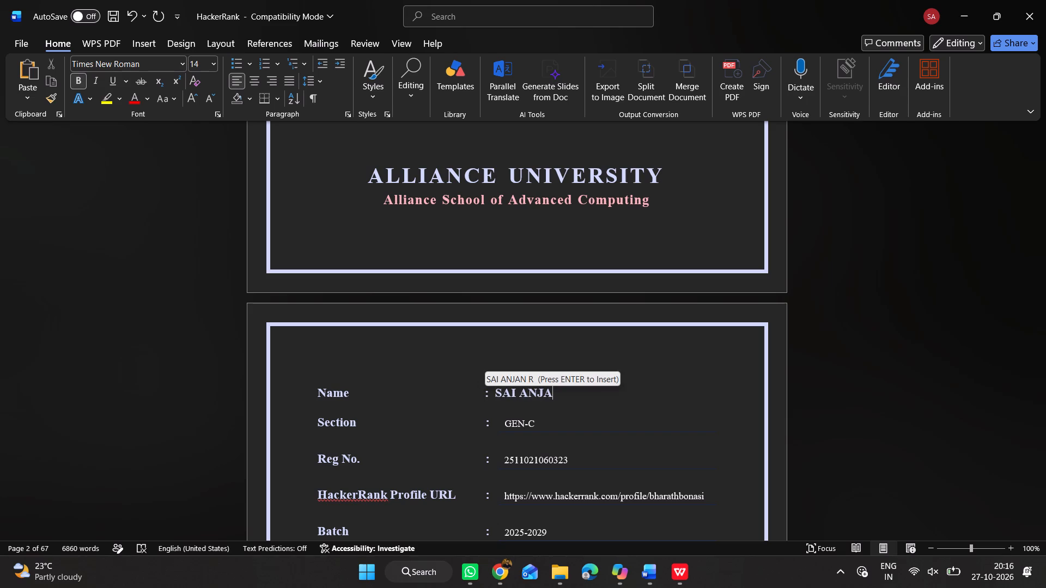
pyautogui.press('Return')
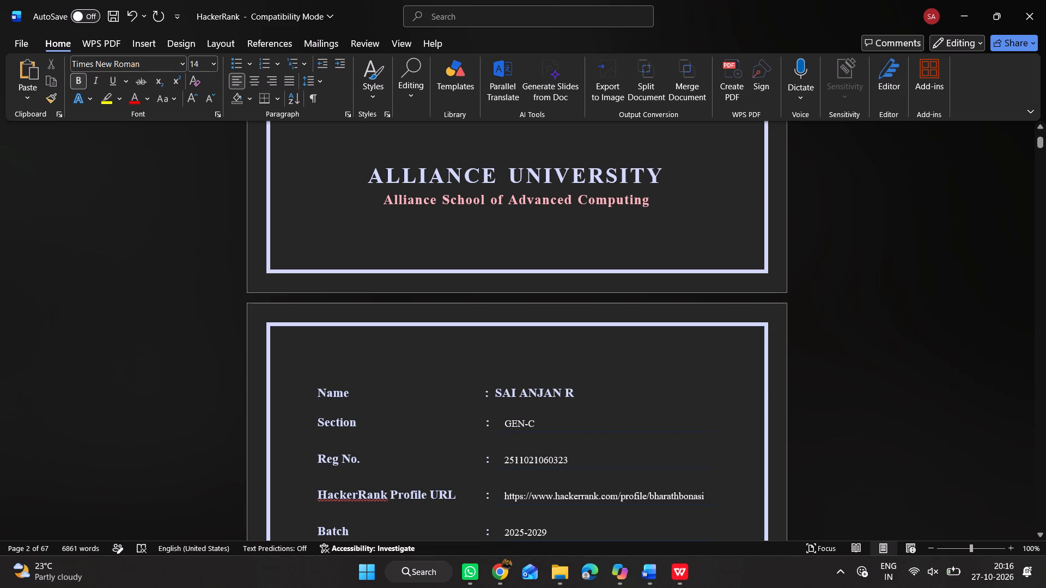
# Remove the bold formatting from the student's name.
pyautogui.moveTo(589, 389); pyautogui.dragTo(506, 382)
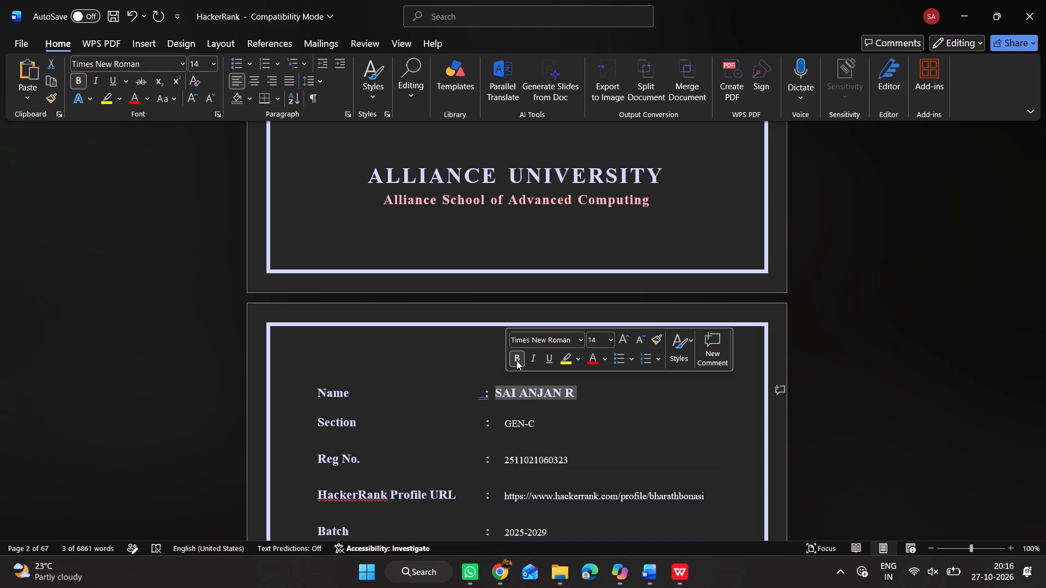
pyautogui.click(516, 360)
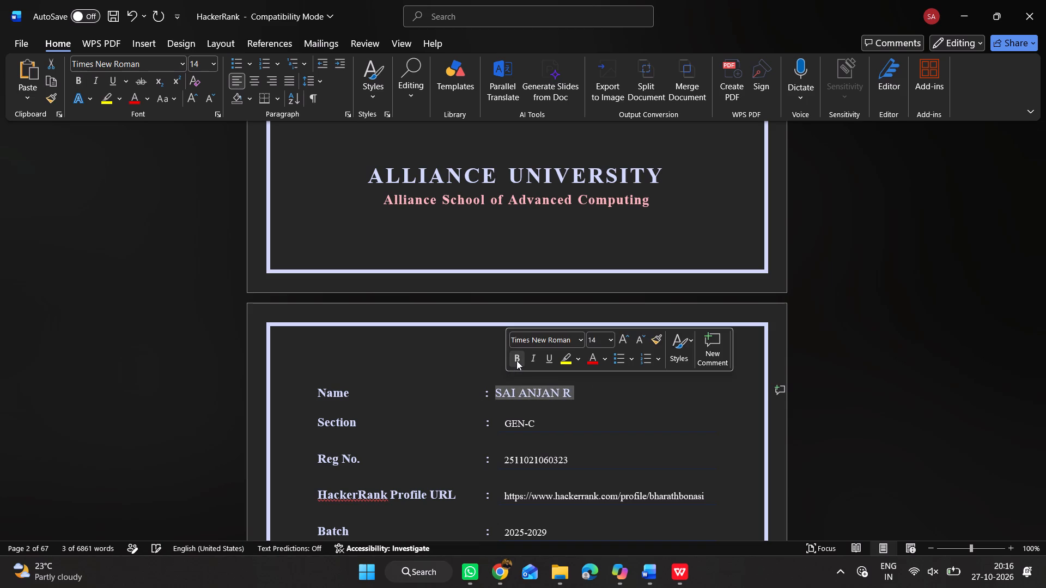
pyautogui.click(612, 396)
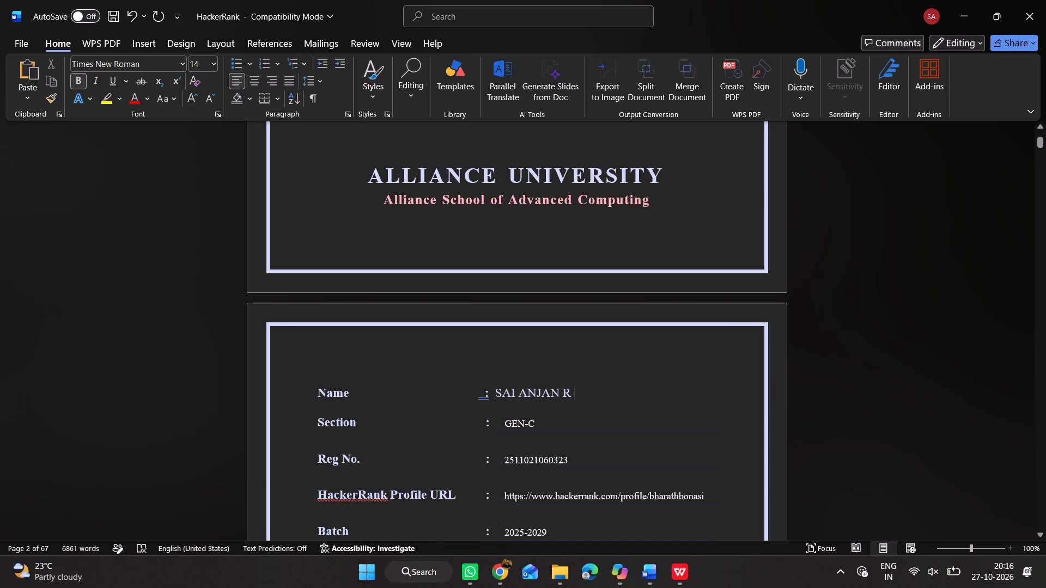
# Insert three spaces before the student's name to align it with the values in the rows below.
pyautogui.click(500, 394)
pyautogui.click(494, 393)
pyautogui.press('space')
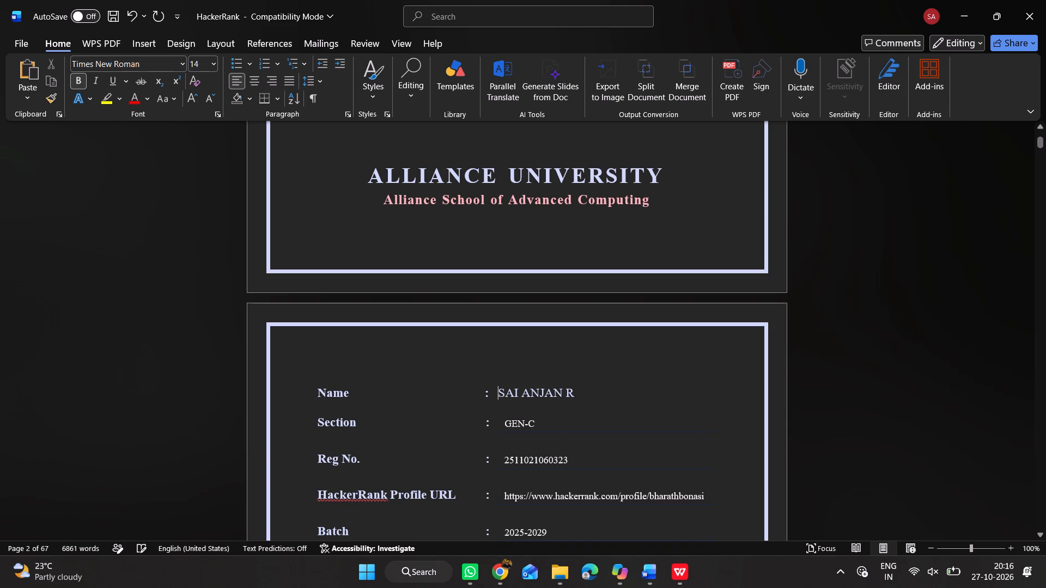
pyautogui.press('space')
pyautogui.press('space')
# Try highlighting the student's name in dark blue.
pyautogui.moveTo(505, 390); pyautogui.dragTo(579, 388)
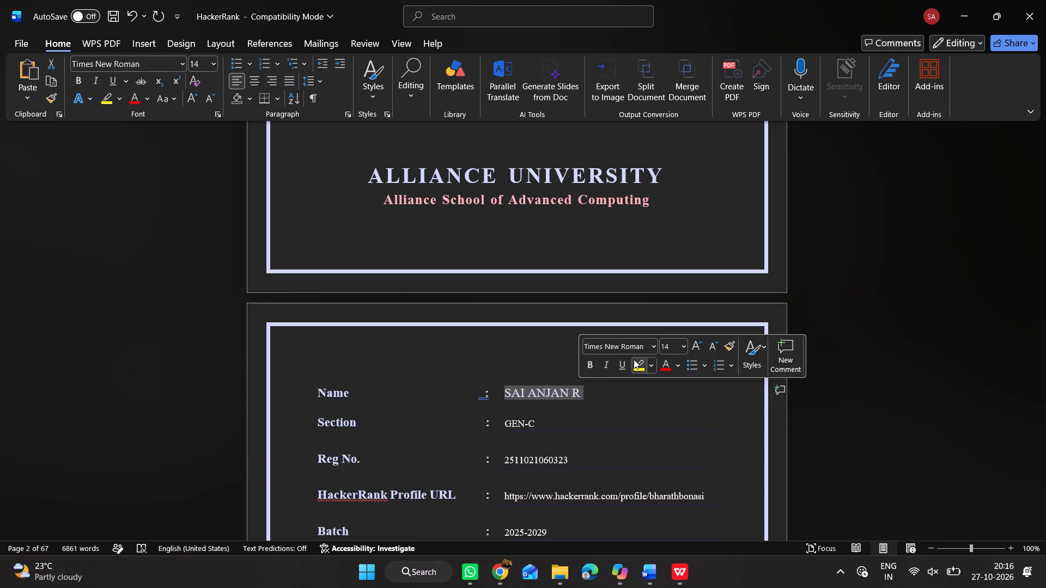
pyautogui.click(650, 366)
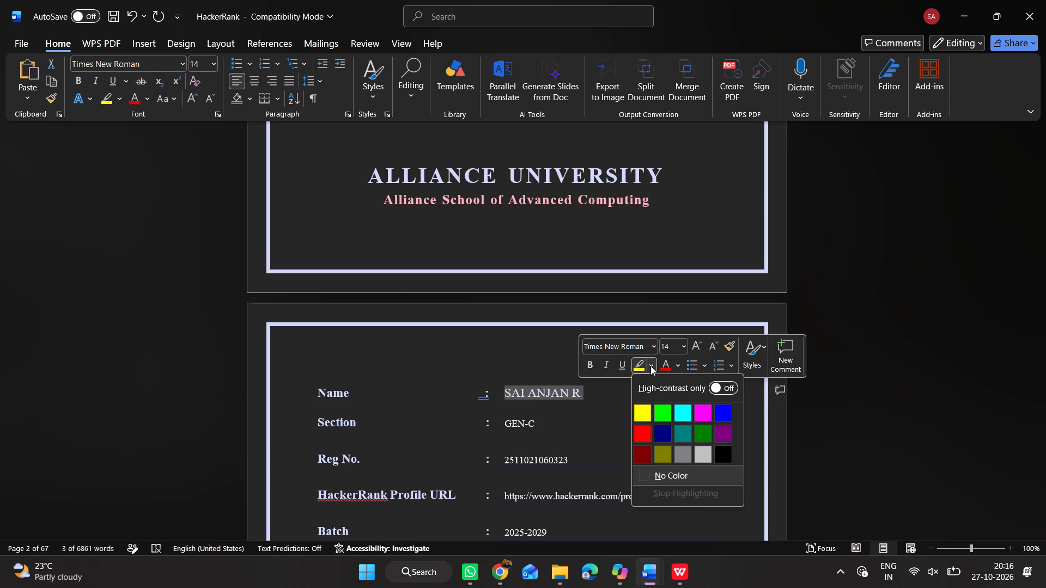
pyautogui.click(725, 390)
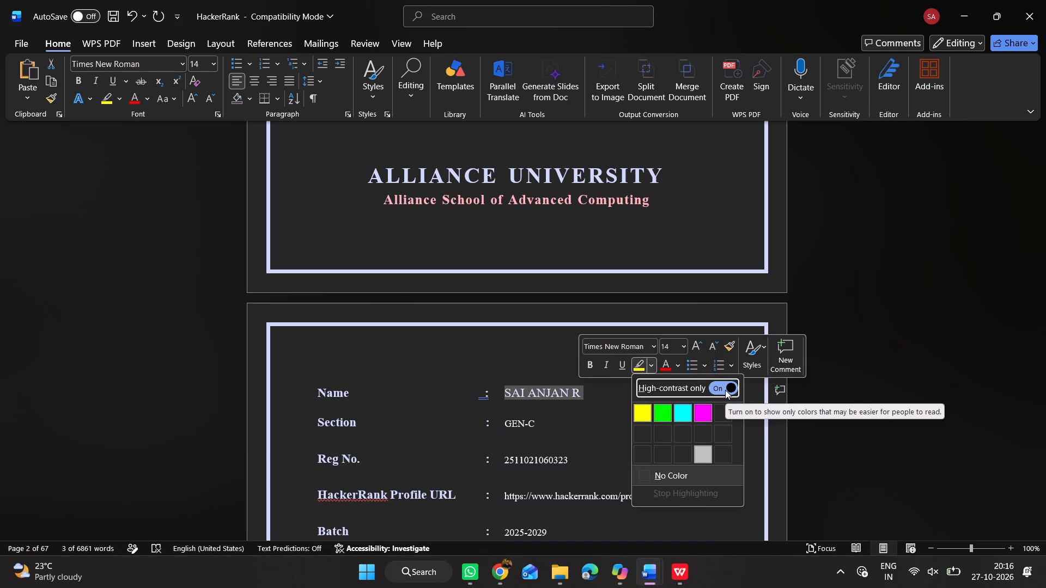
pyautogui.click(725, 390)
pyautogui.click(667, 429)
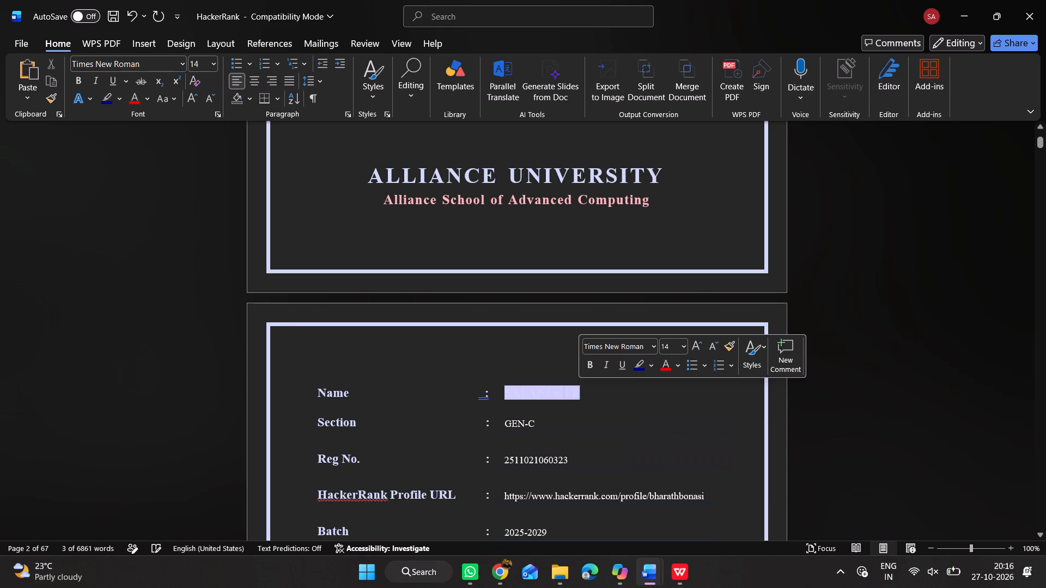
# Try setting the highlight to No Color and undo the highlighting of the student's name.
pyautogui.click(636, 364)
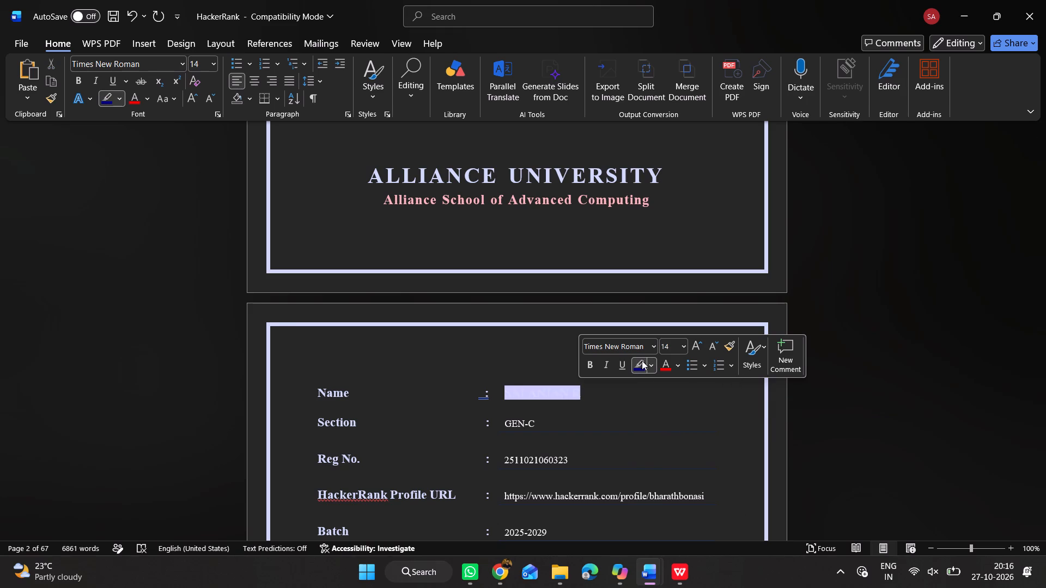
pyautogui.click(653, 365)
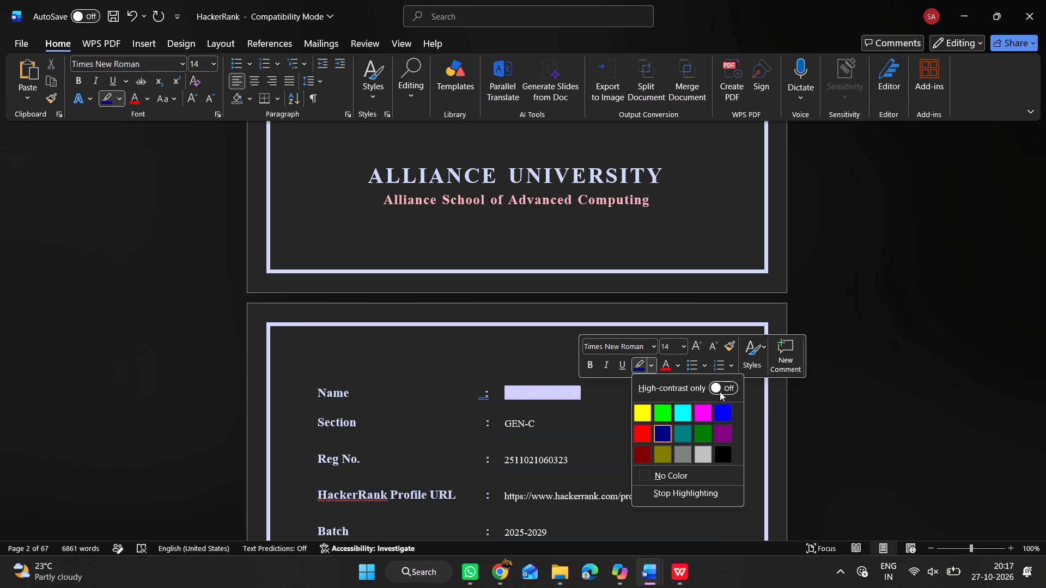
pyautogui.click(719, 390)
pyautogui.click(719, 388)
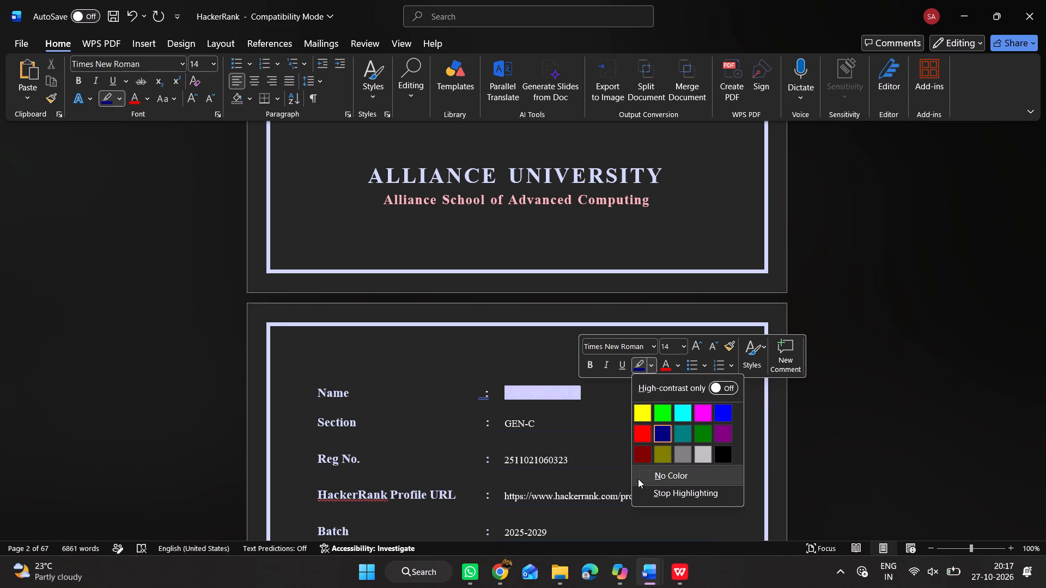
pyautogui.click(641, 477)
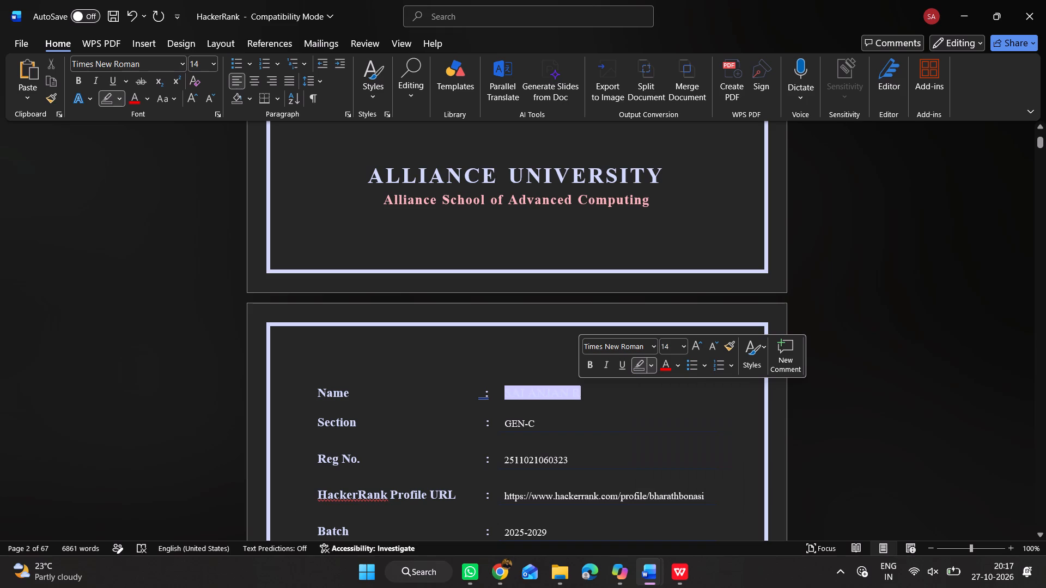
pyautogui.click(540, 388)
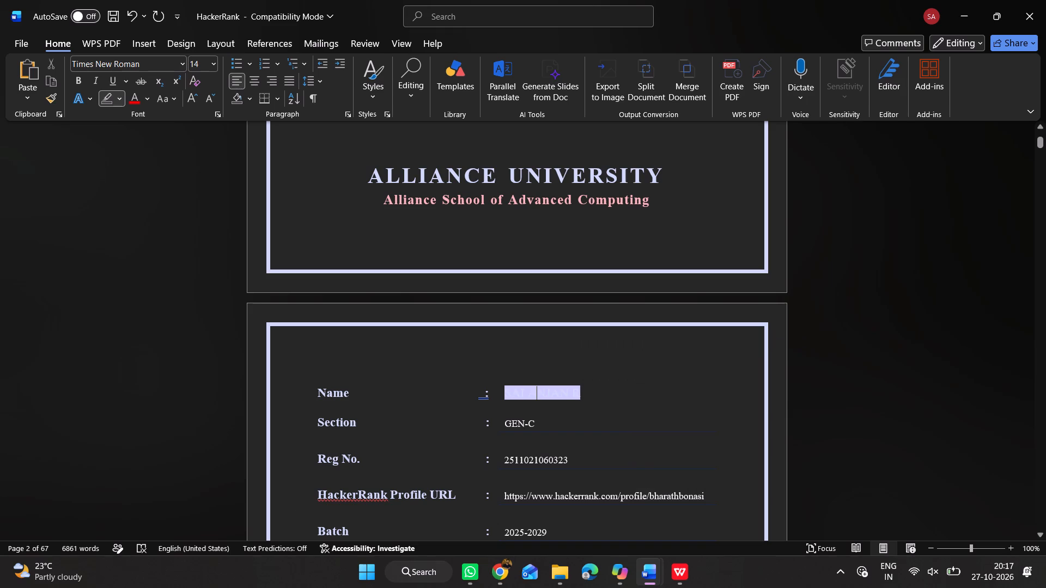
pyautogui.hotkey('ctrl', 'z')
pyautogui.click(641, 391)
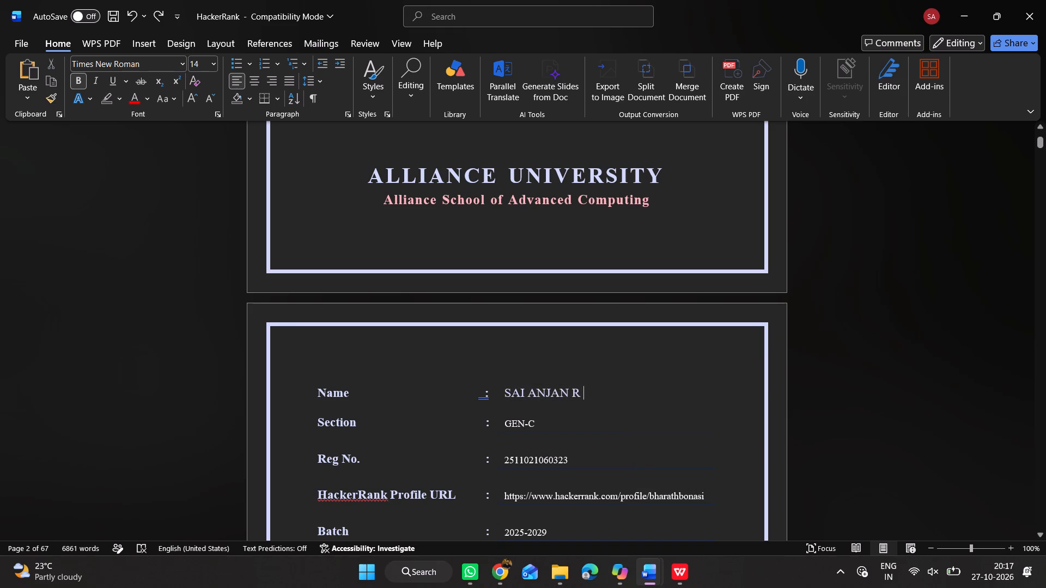
# Replace the Section value with IT_AIDS_A.
pyautogui.scroll(-4, 665, 424)
pyautogui.click(550, 289)
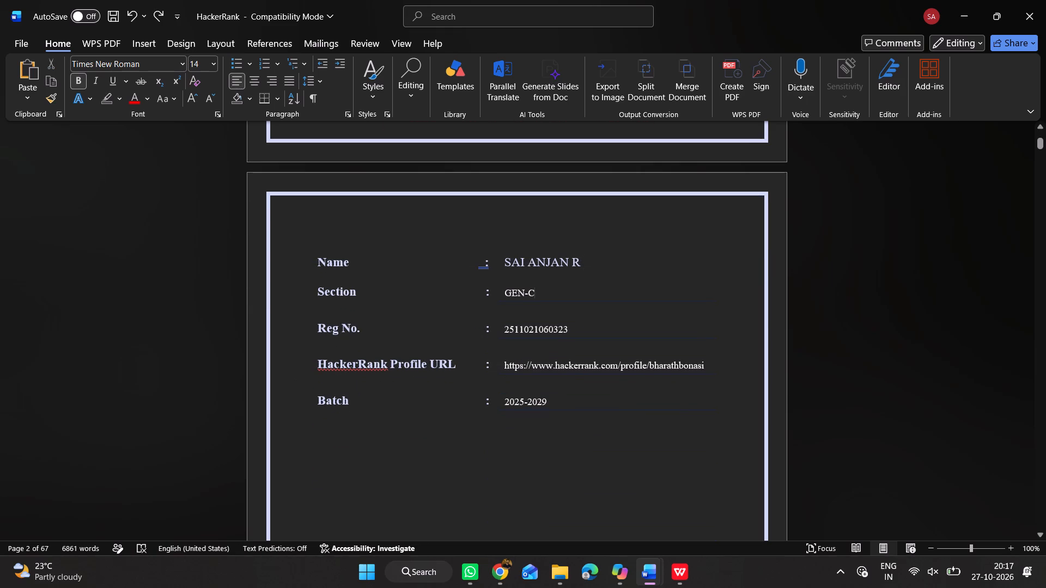
pyautogui.press('BackSpace')
pyautogui.press('BackSpace')
pyautogui.press('BackSpace')
pyautogui.press('BackSpace')
pyautogui.press('BackSpace')
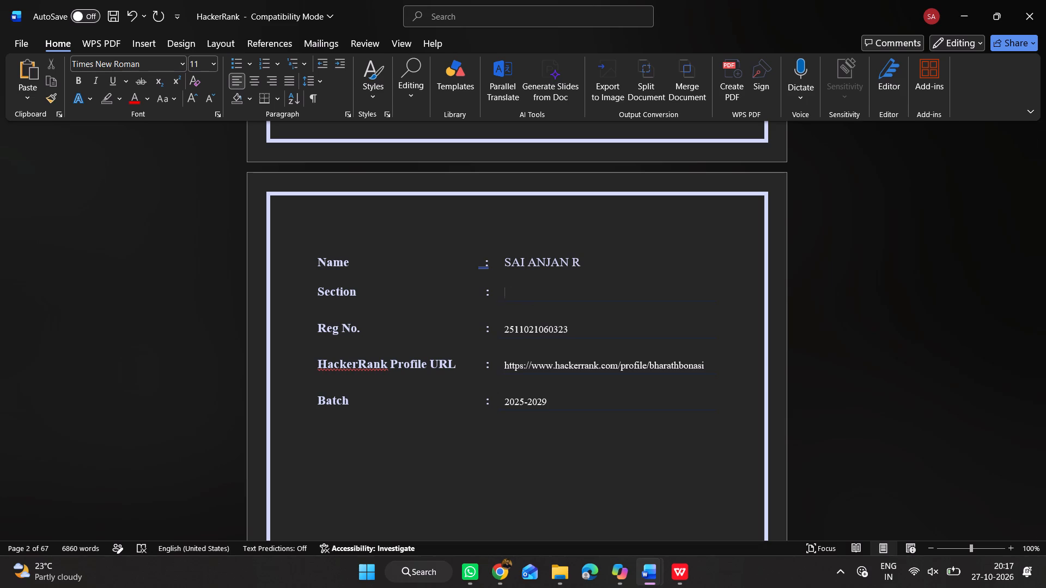
pyautogui.write('IT_')
pyautogui.write('AIDS')
pyautogui.hotkey('shift', '_')
pyautogui.write('aA')
pyautogui.press('BackSpace')
pyautogui.press('BackSpace')
pyautogui.press('a')
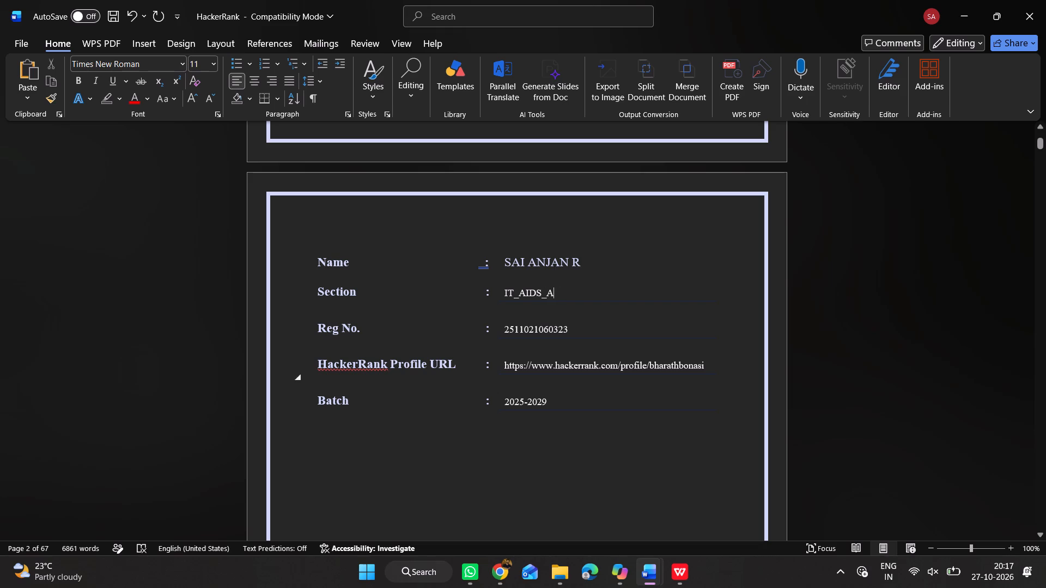
# Replace the last three digits of the registration number in the Reg No. row with the student's own.
pyautogui.click(592, 329)
pyautogui.press('BackSpace')
pyautogui.press('BackSpace')
pyautogui.press('BackSpace')
pyautogui.write('043')
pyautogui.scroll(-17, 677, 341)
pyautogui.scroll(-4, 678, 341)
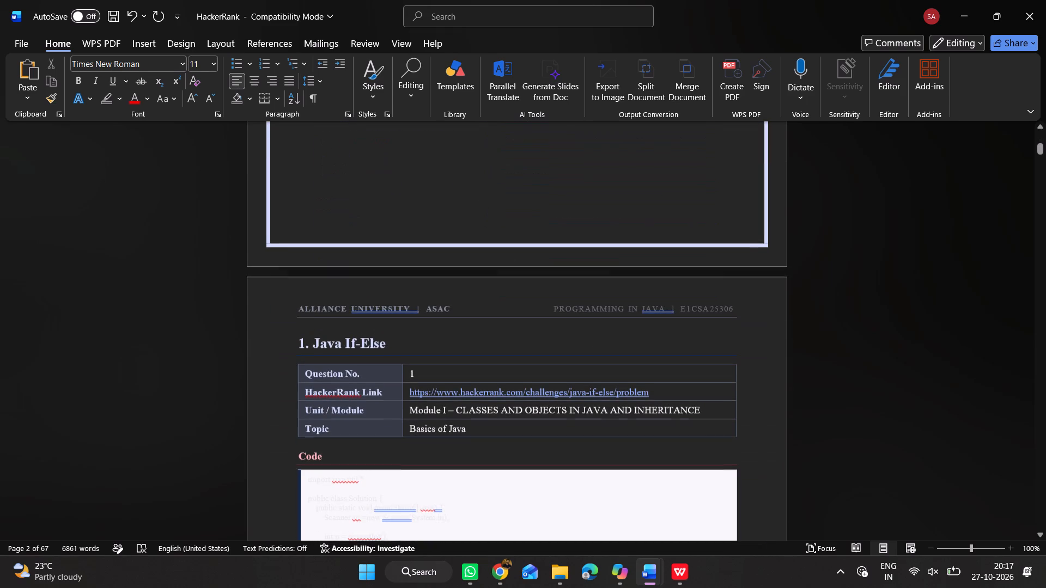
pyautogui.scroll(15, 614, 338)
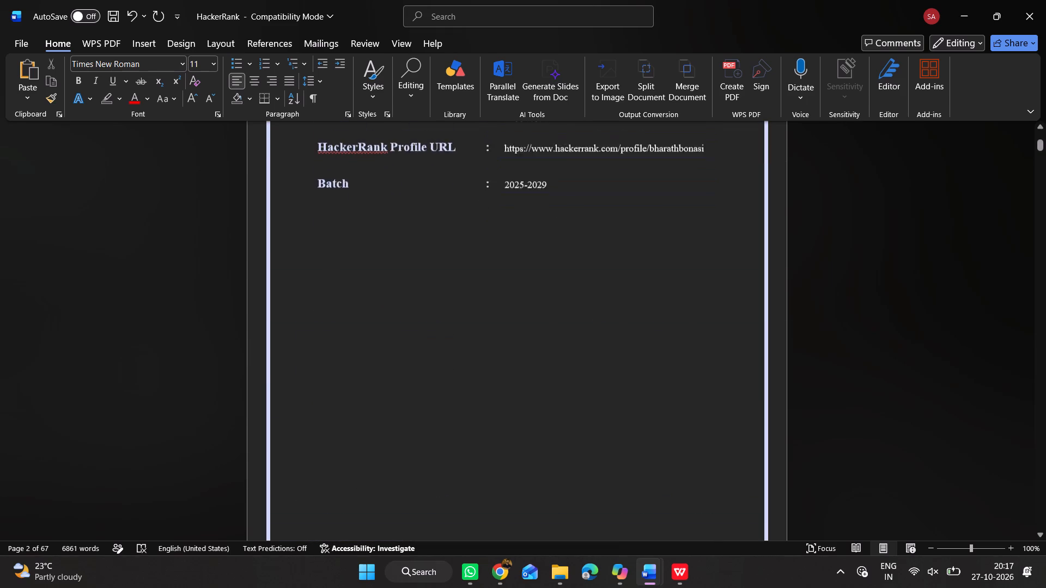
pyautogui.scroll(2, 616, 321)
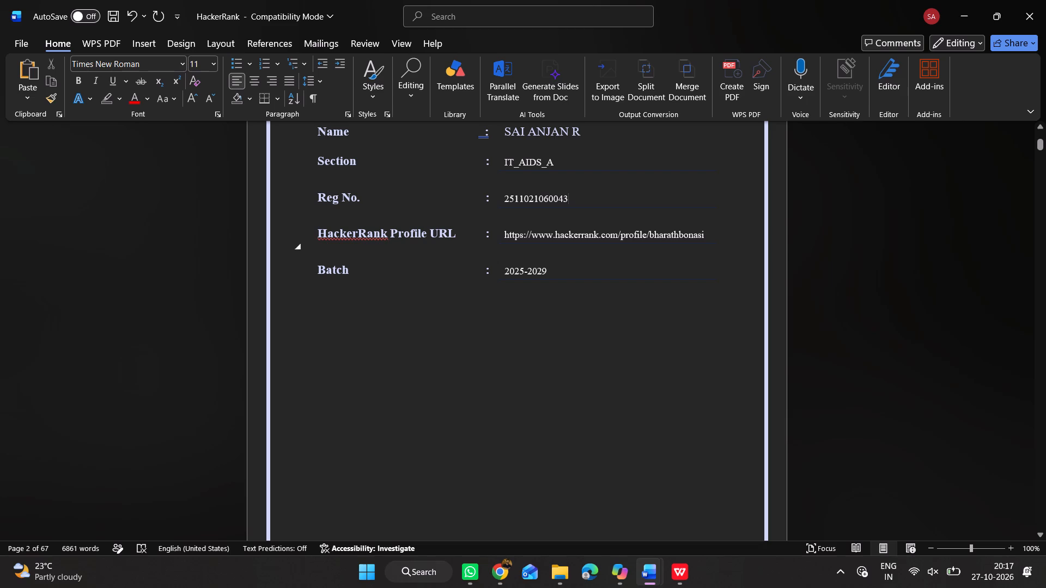
# Switch to Chrome and open the student's own profile page from the HackerRank Java Reflection challenge, closing the AI assistant beside it.
pyautogui.click(500, 567)
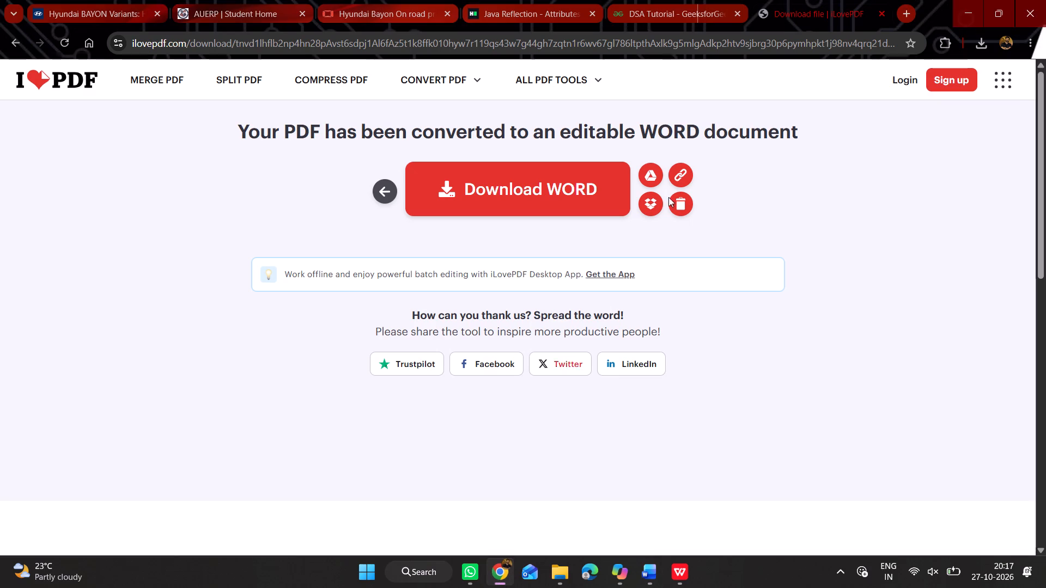
pyautogui.click(561, 0)
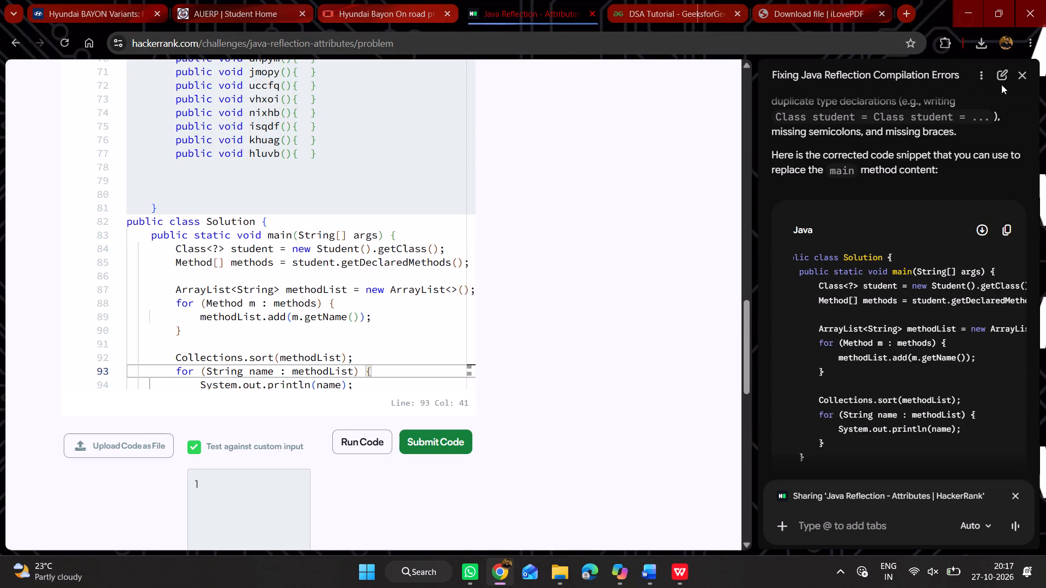
pyautogui.click(1021, 82)
pyautogui.scroll(20, 749, 156)
pyautogui.scroll(1, 749, 156)
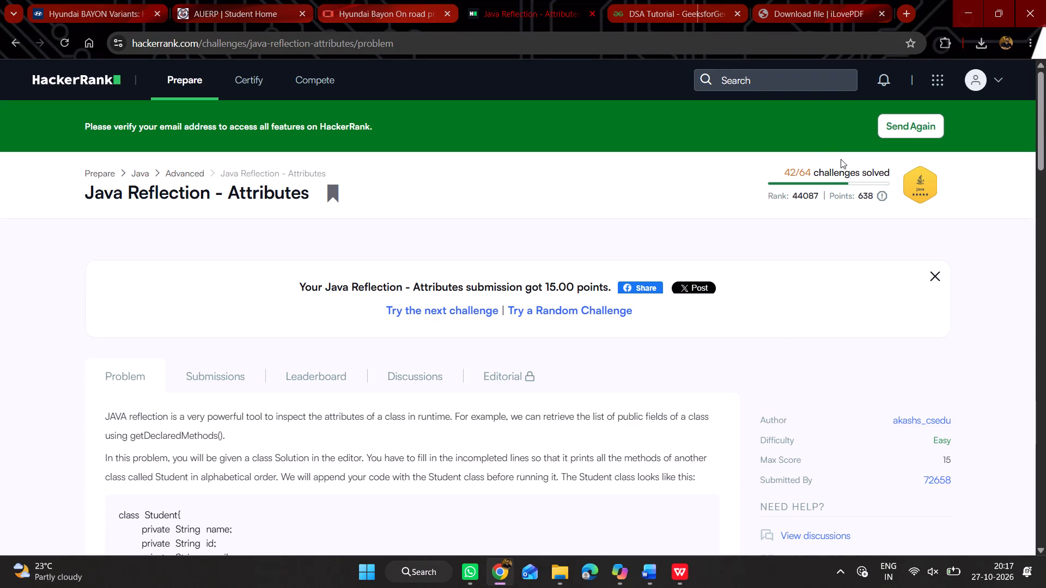
pyautogui.scroll(1, 841, 159)
pyautogui.click(996, 72)
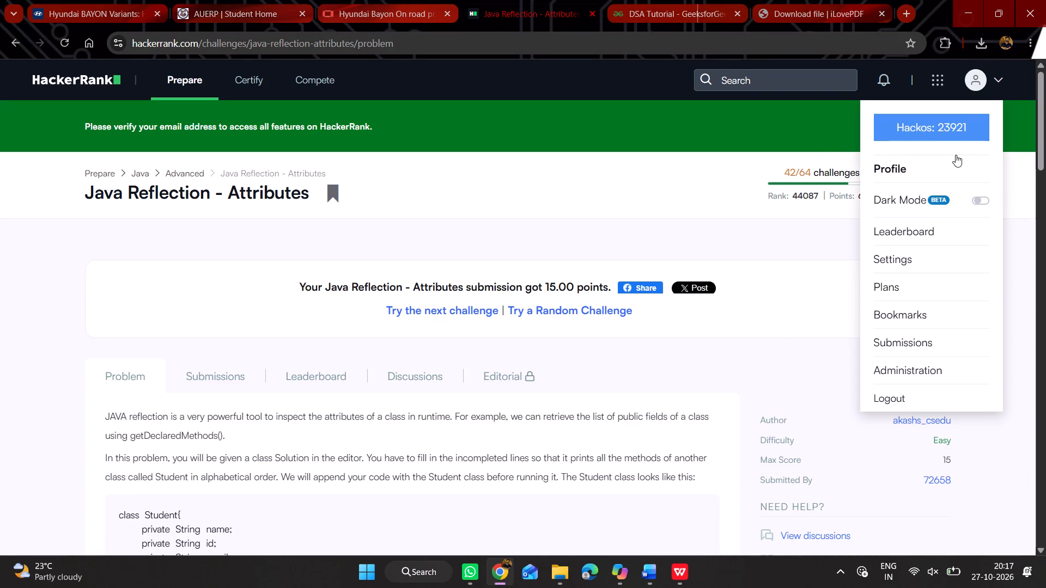
pyautogui.click(895, 164)
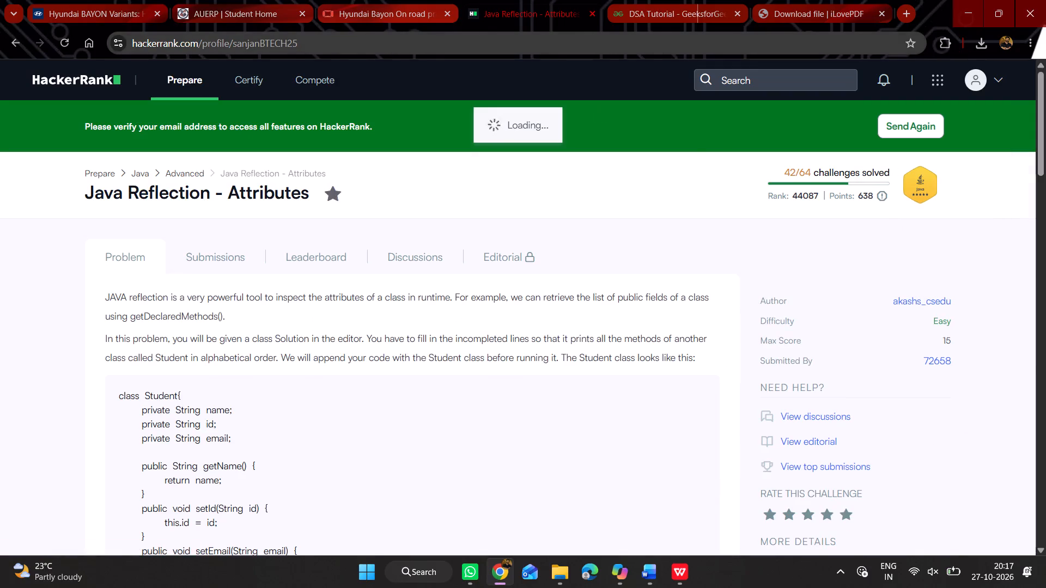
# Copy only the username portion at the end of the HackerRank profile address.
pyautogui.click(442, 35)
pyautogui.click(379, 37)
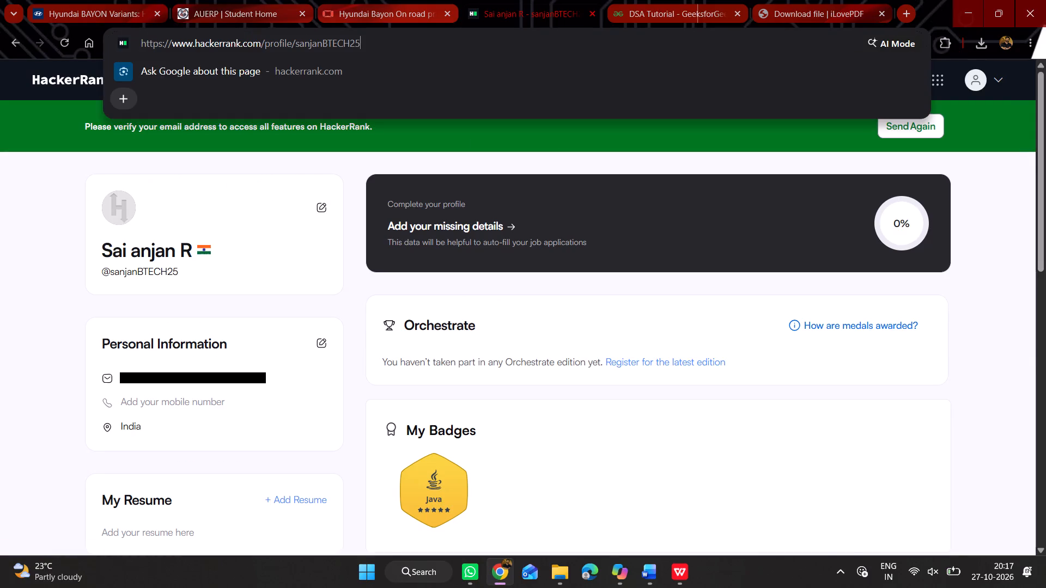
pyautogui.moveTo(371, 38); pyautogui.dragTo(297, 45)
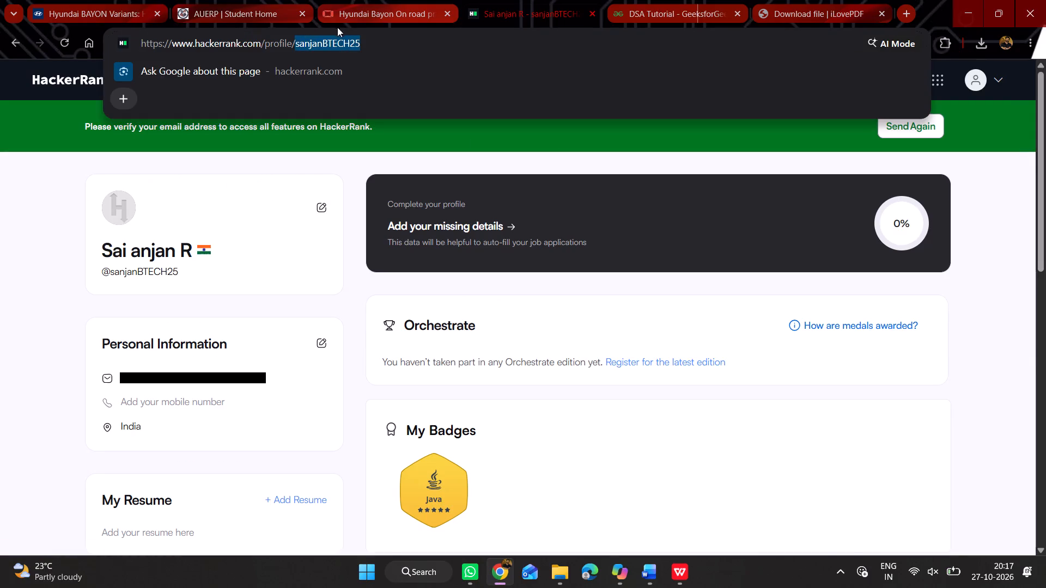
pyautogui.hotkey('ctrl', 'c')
# Copy the complete web address of the student's HackerRank profile page.
pyautogui.click(447, 33)
pyautogui.doubleClick(445, 28)
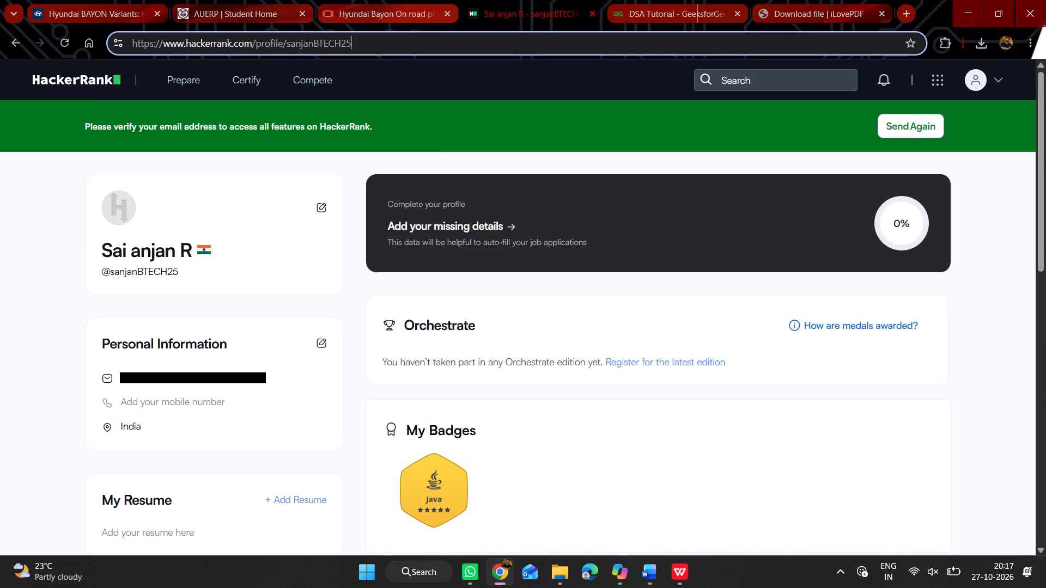
pyautogui.tripleClick(439, 40)
pyautogui.hotkey('ctrl', 'c')
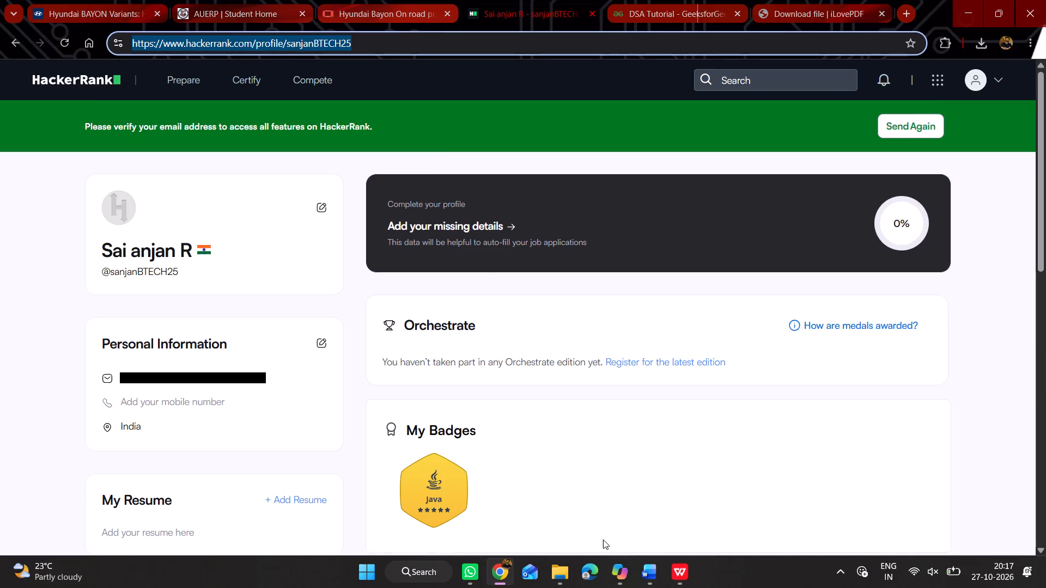
# Switch to the HackerRank Word document and replace the HackerRank Profile URL entry with the copied profile address.
pyautogui.click(641, 580)
pyautogui.click(672, 497)
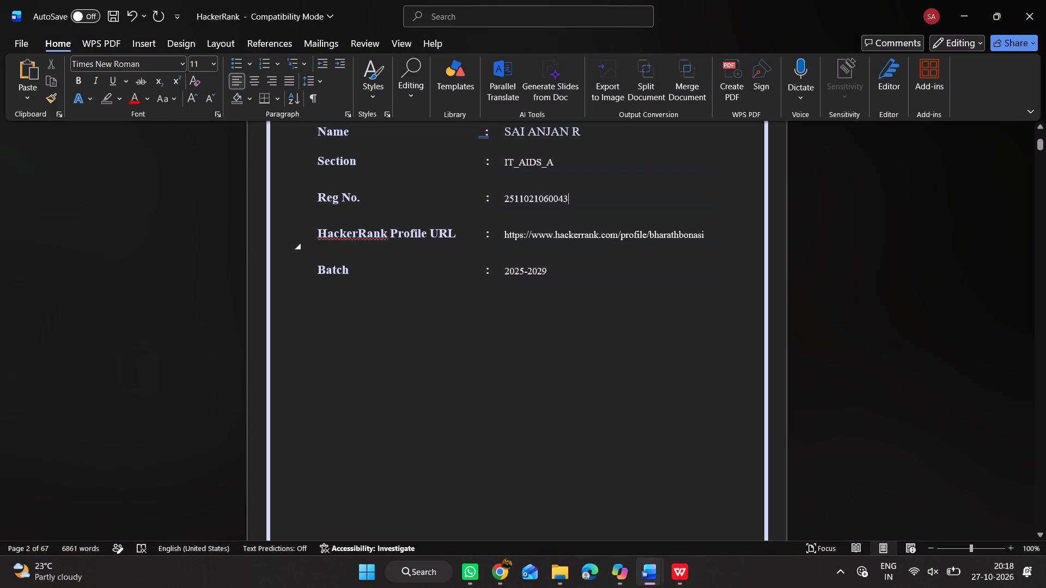
pyautogui.tripleClick(725, 238)
pyautogui.hotkey('ctrl', 'v')
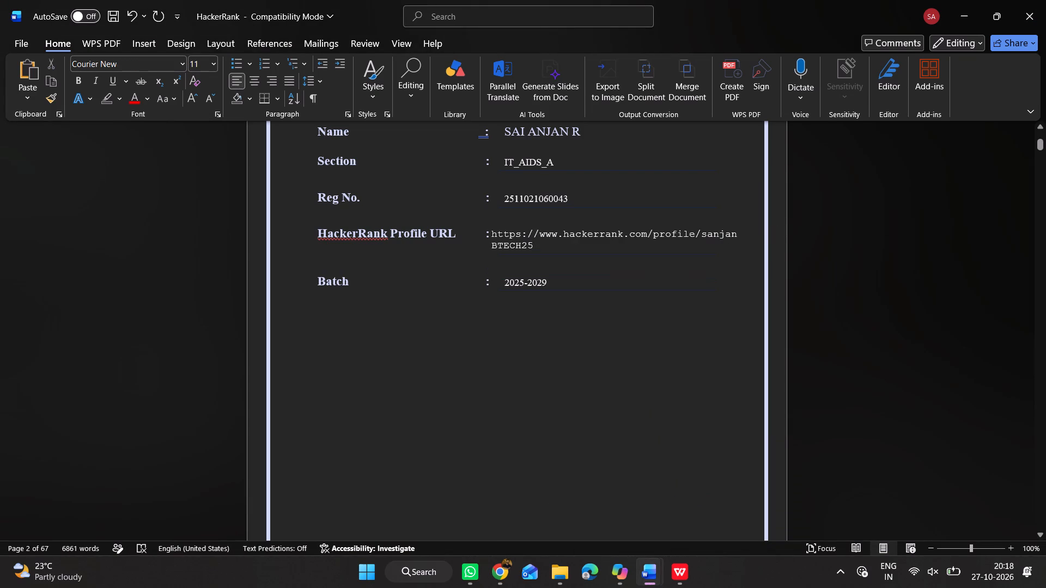
# Try to clear the previous student's name under SUBMITTED BY on the cover page by deleting characters and adding line breaks.
pyautogui.scroll(14, 682, 278)
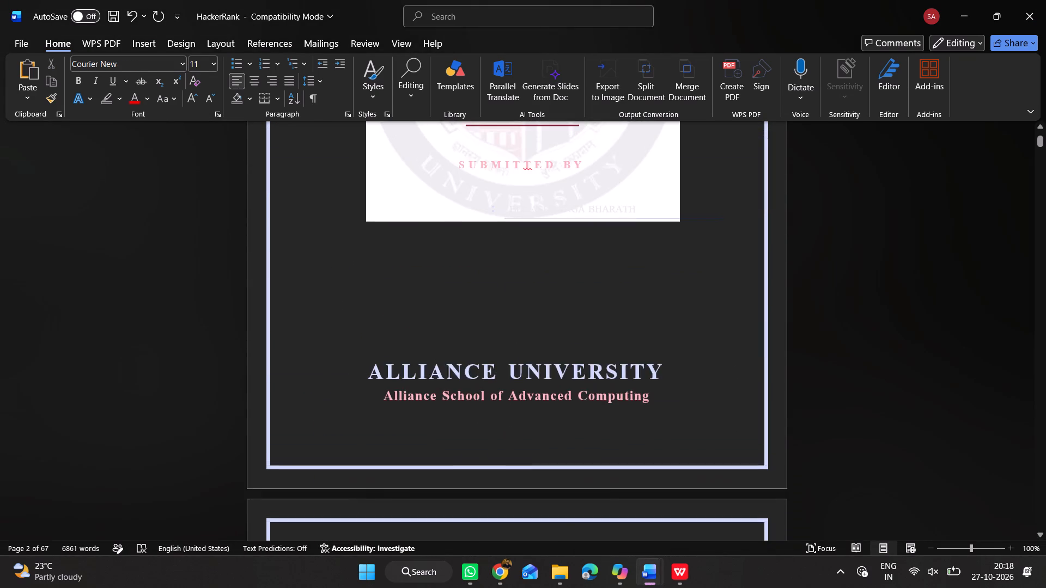
pyautogui.scroll(2, 679, 269)
pyautogui.scroll(5, 667, 222)
pyautogui.click(593, 389)
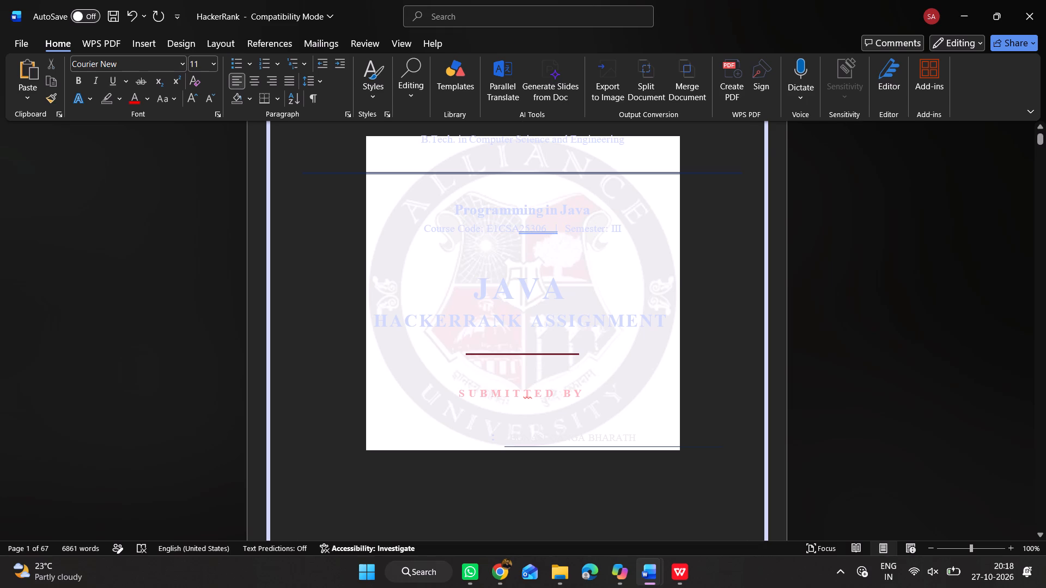
pyautogui.scroll(-3, 593, 389)
pyautogui.scroll(-5, 579, 324)
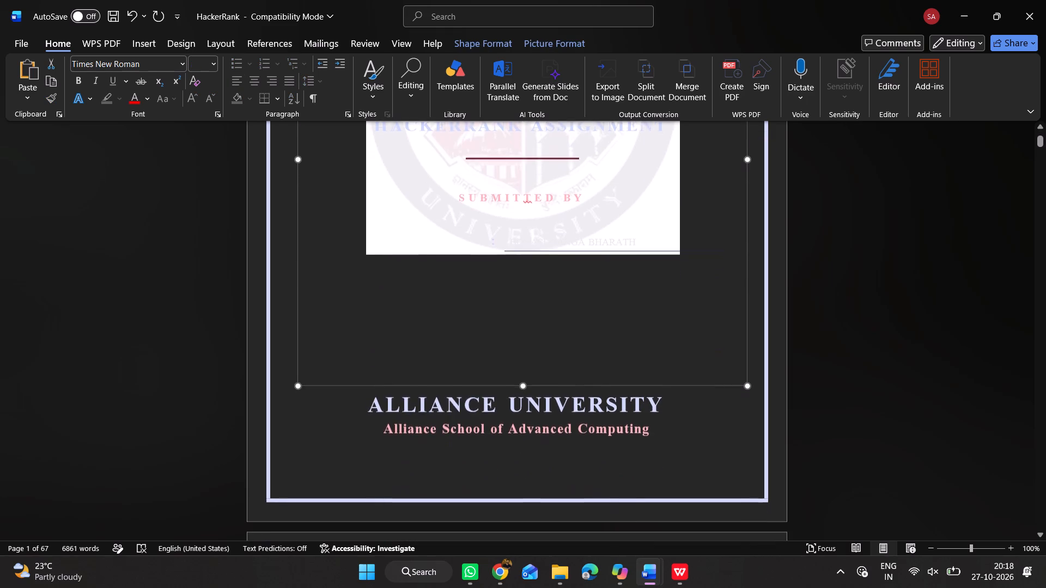
pyautogui.scroll(4, 579, 324)
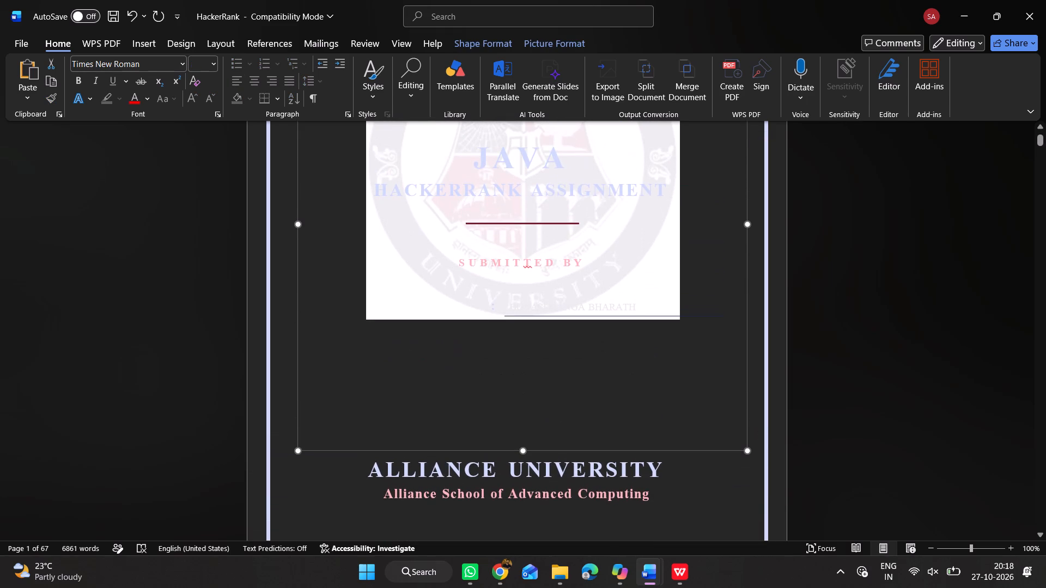
pyautogui.click(510, 303)
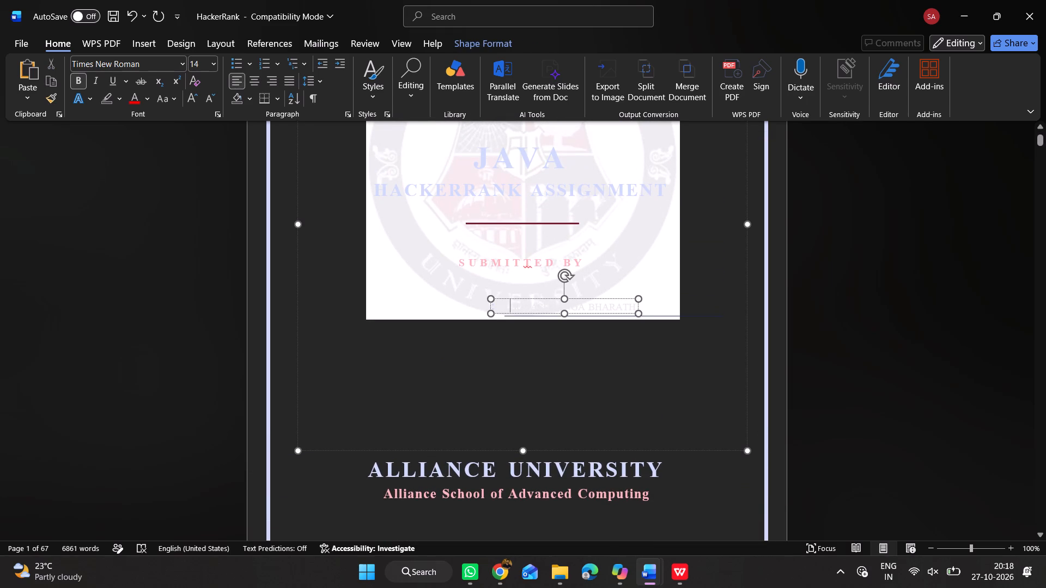
pyautogui.press('Delete')
pyautogui.press('BackSpace')
pyautogui.press('BackSpace')
pyautogui.press('BackSpace')
pyautogui.press('Down')
pyautogui.press('Right')
pyautogui.press('Down')
pyautogui.press('Return')
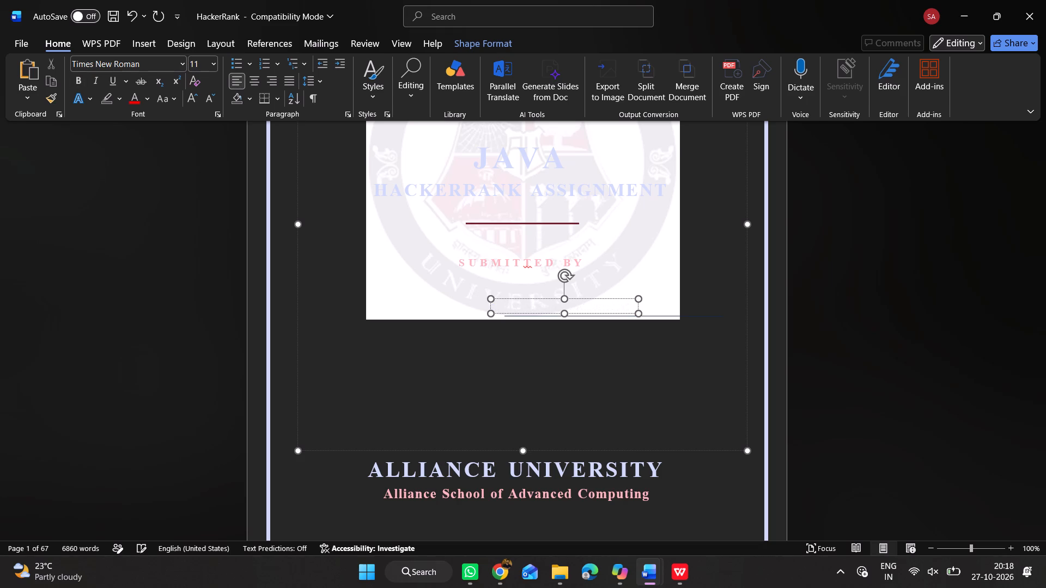
pyautogui.press('Return')
pyautogui.press('Return')
pyautogui.click(567, 363)
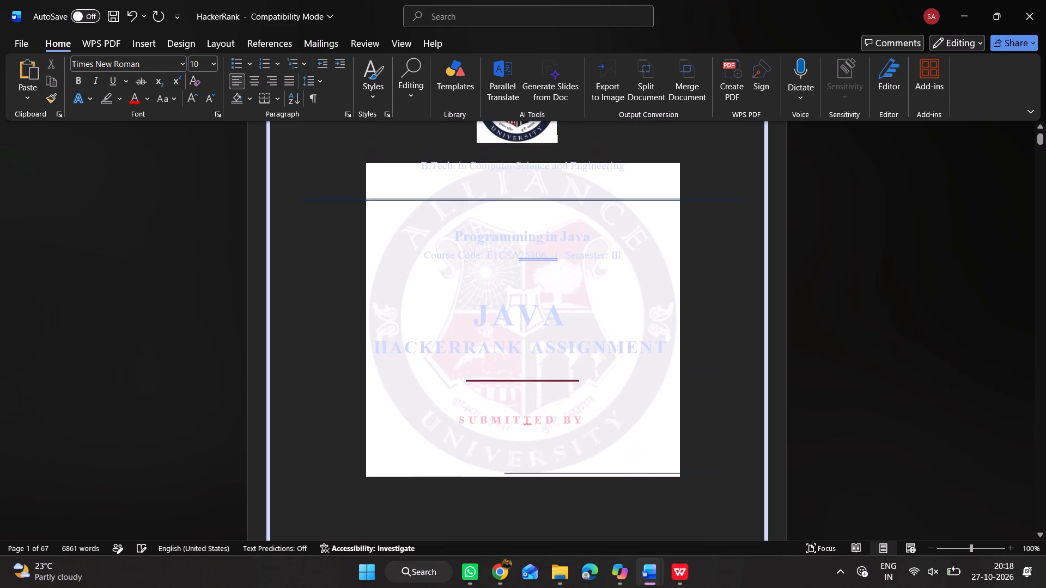
# Examine the cover page layout from the university logo down to the ALLIANCE UNIVERSITY heading.
pyautogui.scroll(-10, 717, 457)
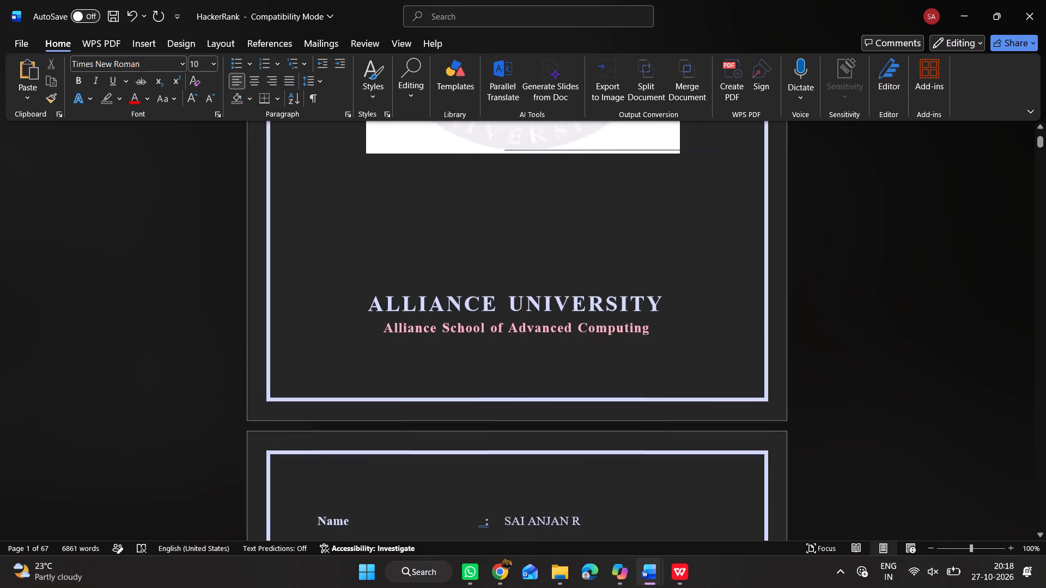
pyautogui.scroll(-5, 721, 455)
pyautogui.scroll(5, 719, 454)
pyautogui.scroll(5, 673, 447)
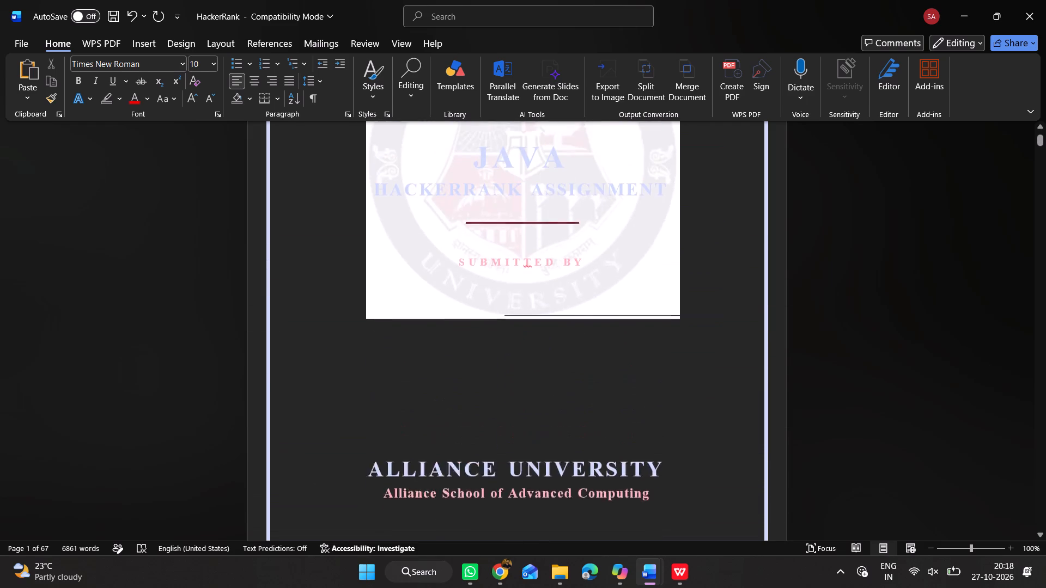
pyautogui.scroll(8, 636, 438)
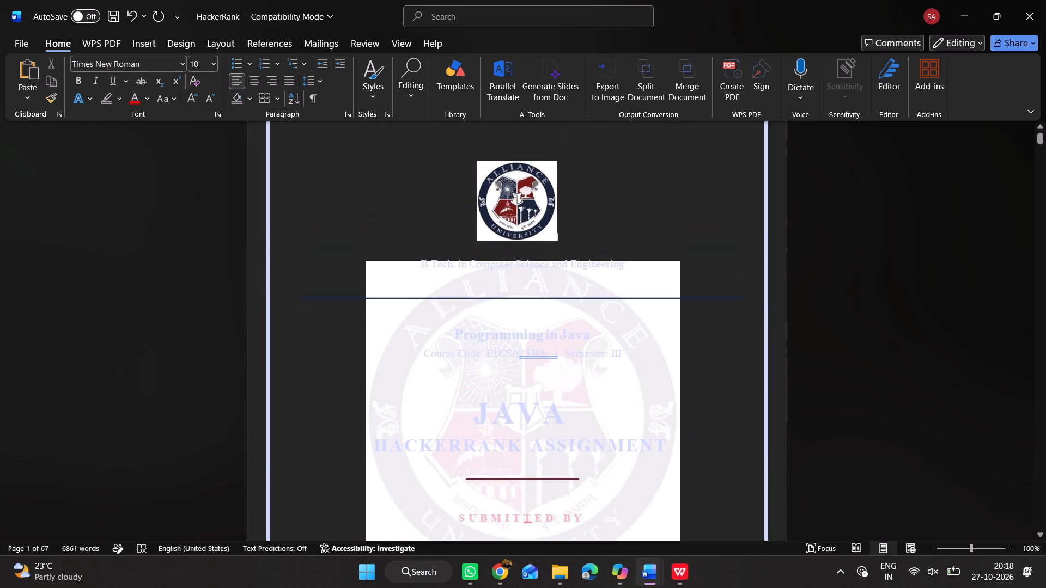
pyautogui.scroll(-3, 633, 429)
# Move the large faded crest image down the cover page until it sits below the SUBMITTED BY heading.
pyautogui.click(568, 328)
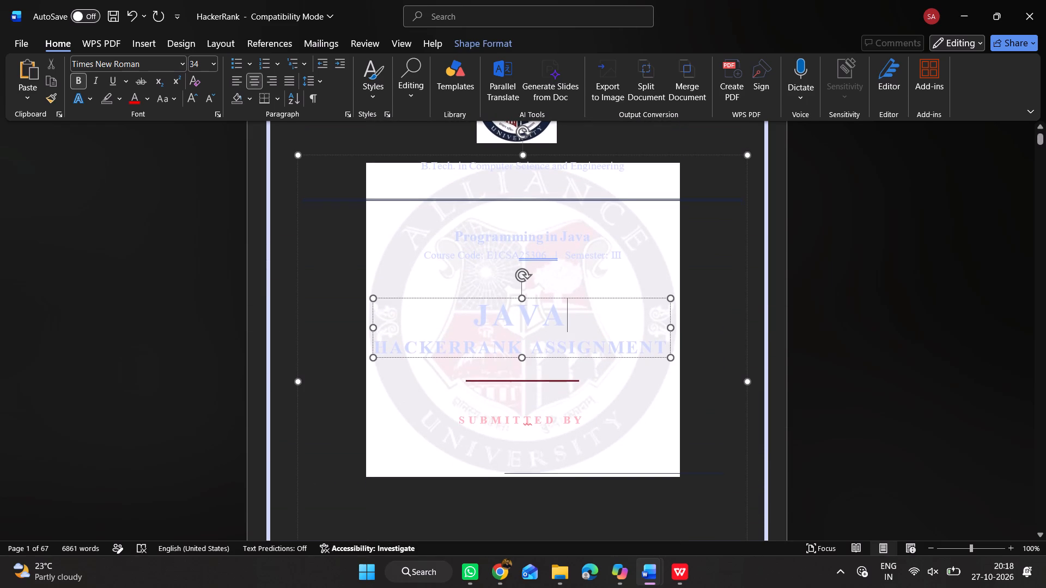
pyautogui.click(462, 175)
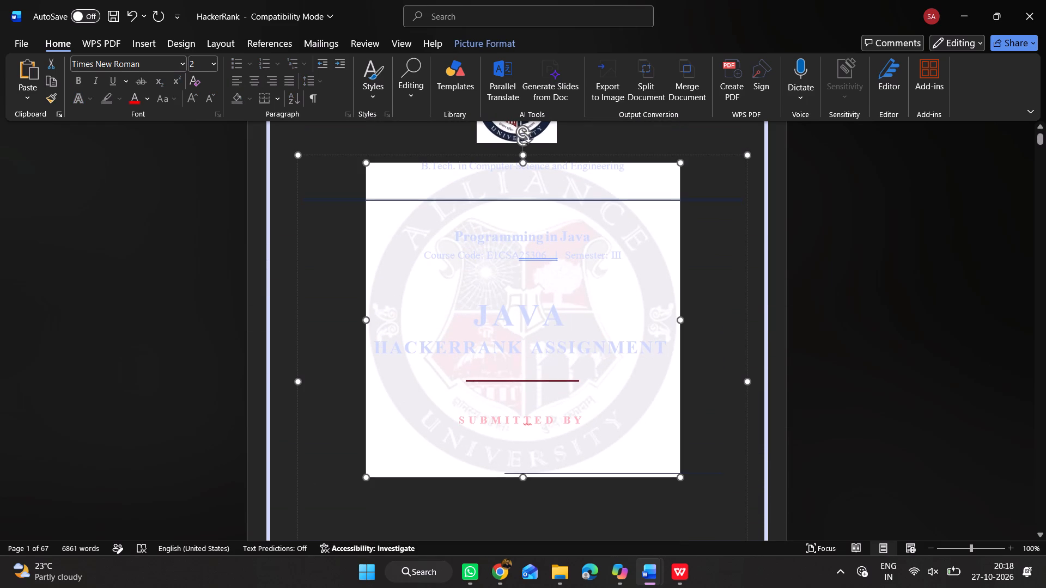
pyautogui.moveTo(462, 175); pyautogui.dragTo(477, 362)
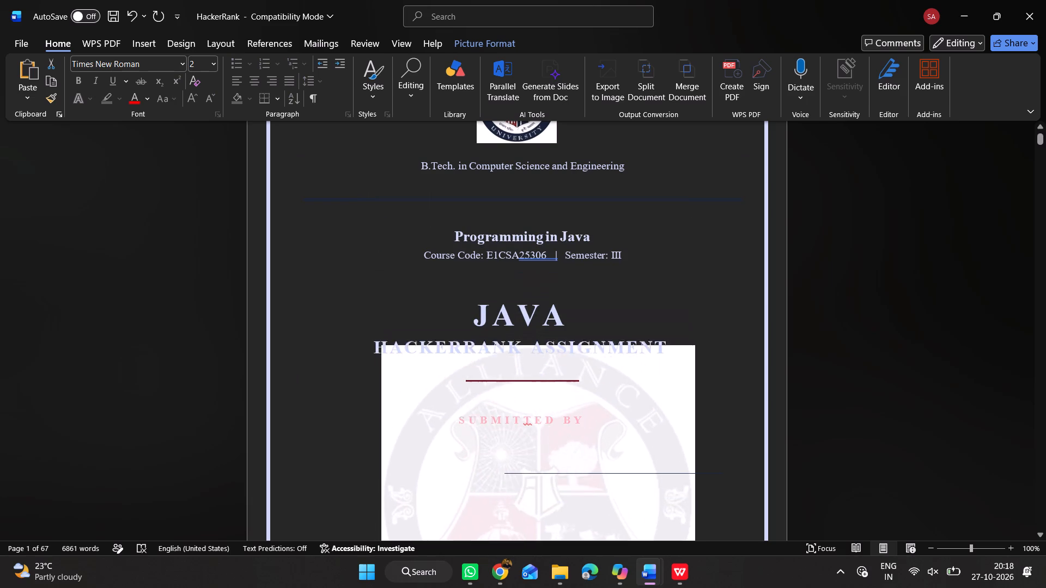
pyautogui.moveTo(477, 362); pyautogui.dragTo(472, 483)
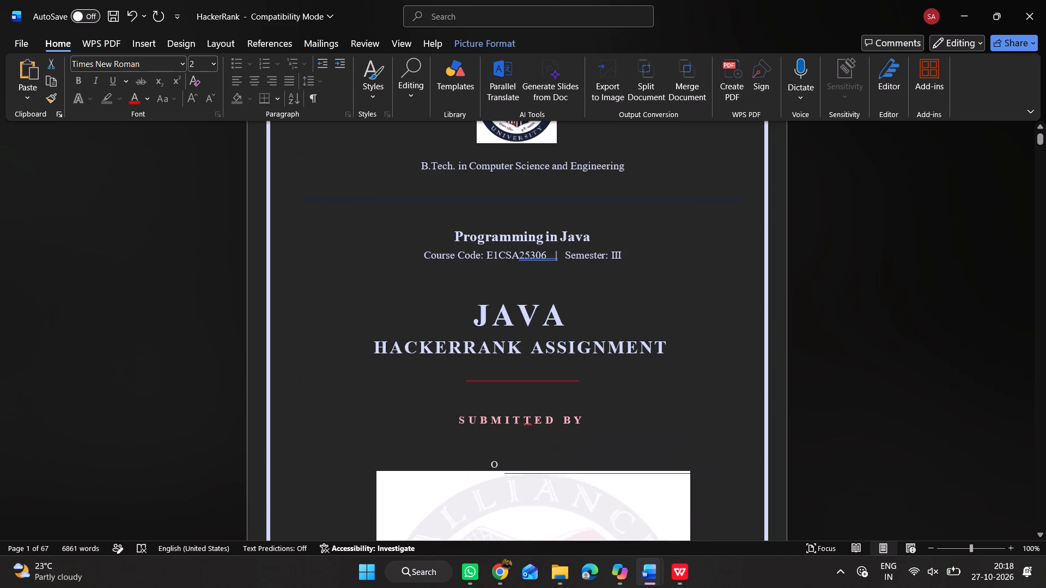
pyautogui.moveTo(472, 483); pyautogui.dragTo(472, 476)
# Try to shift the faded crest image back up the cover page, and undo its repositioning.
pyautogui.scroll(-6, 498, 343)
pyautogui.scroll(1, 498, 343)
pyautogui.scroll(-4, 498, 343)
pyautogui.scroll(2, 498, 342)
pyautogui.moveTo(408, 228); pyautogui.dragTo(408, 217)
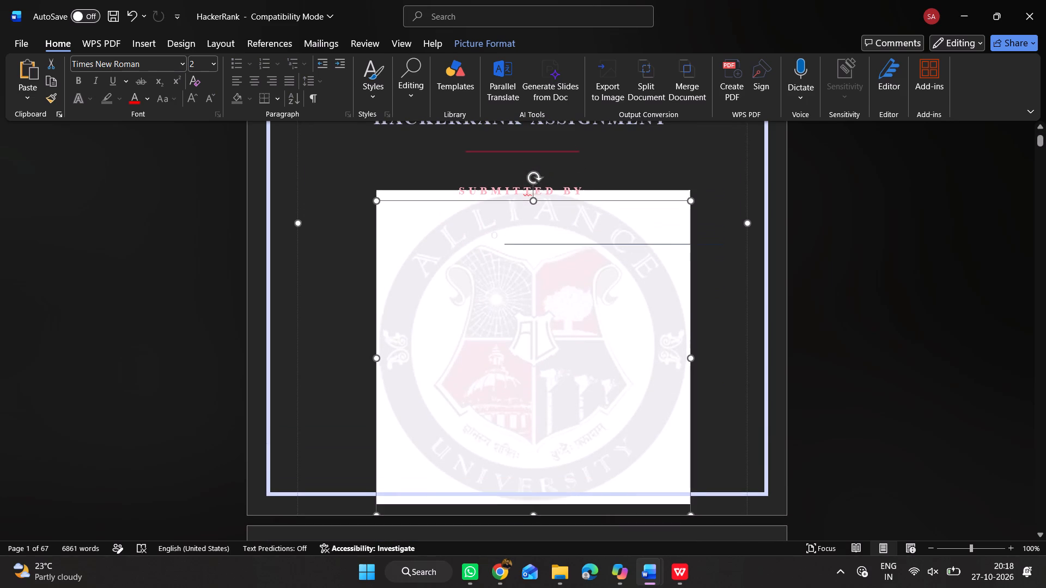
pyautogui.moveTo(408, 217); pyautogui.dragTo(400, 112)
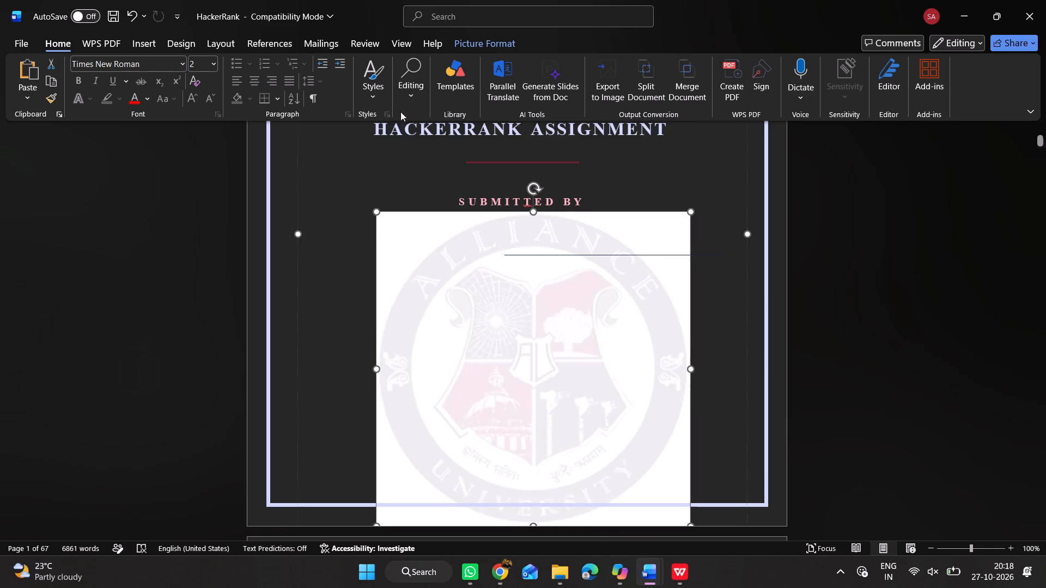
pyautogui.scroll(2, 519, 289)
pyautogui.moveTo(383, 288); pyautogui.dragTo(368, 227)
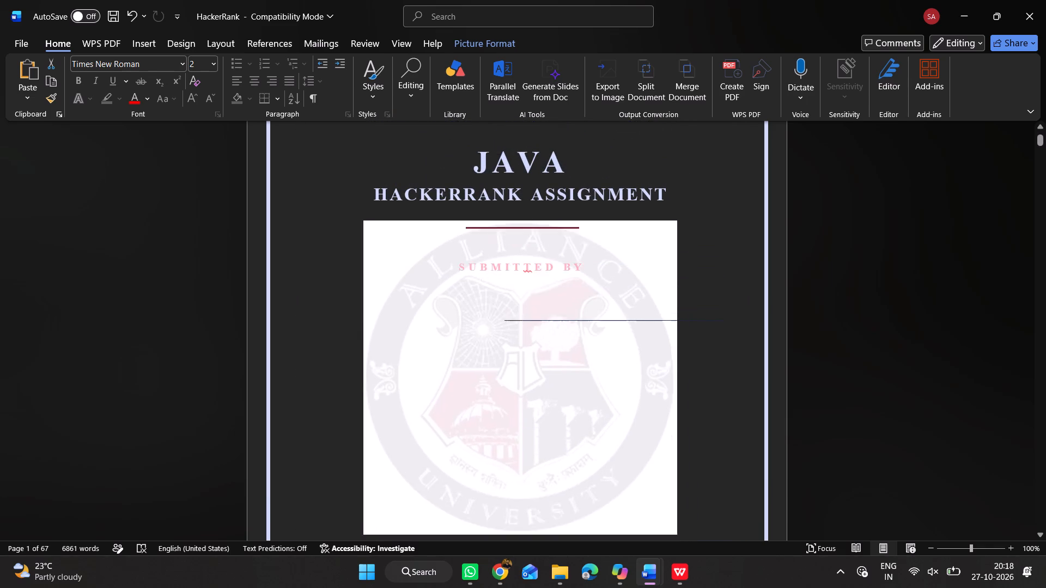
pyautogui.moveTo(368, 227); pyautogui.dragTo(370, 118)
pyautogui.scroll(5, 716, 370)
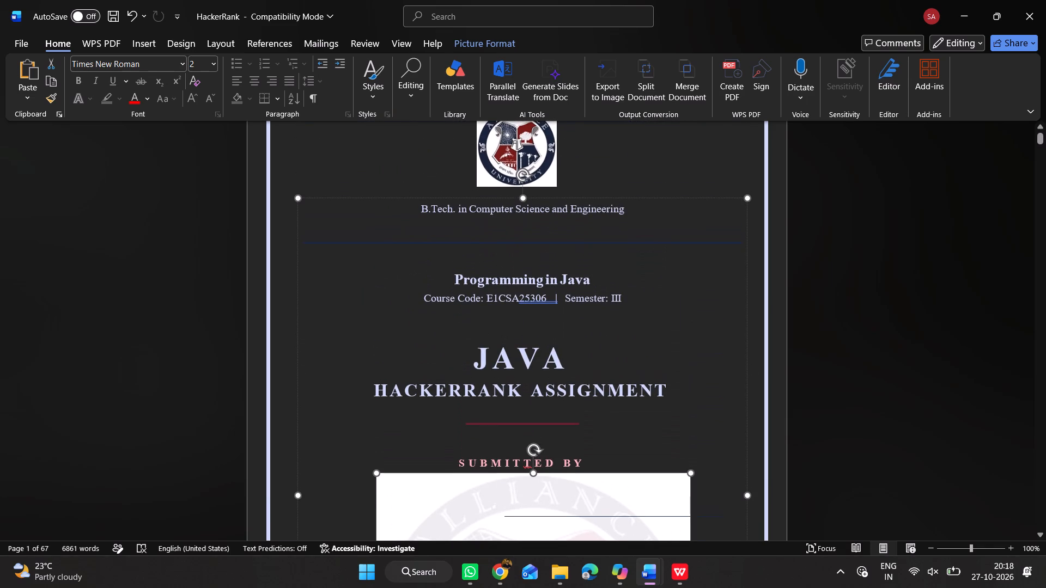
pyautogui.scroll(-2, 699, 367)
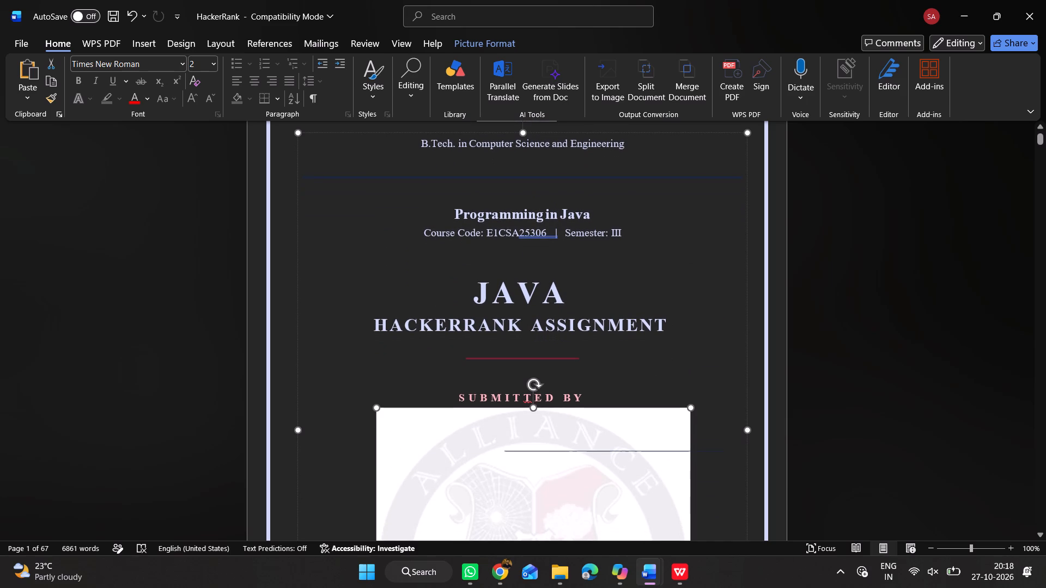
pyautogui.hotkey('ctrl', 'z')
# Zoom in to 110% and nudge the faded crest image slightly up the cover page, clear of the submitter's name line.
pyautogui.scroll(3, 699, 367)
pyautogui.scroll(2, 825, 367)
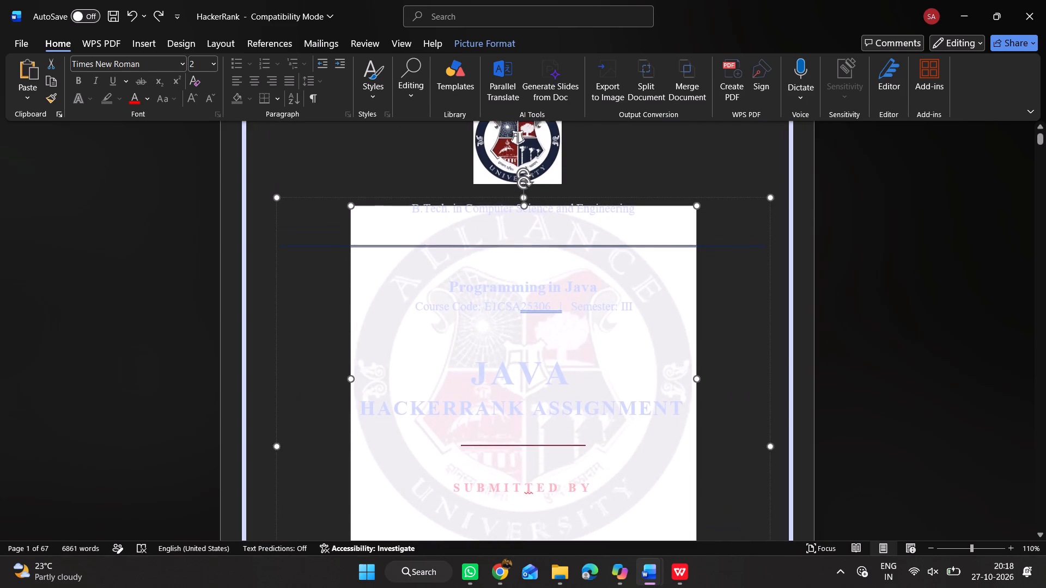
pyautogui.scroll(3, 825, 367)
pyautogui.moveTo(364, 323); pyautogui.dragTo(366, 320)
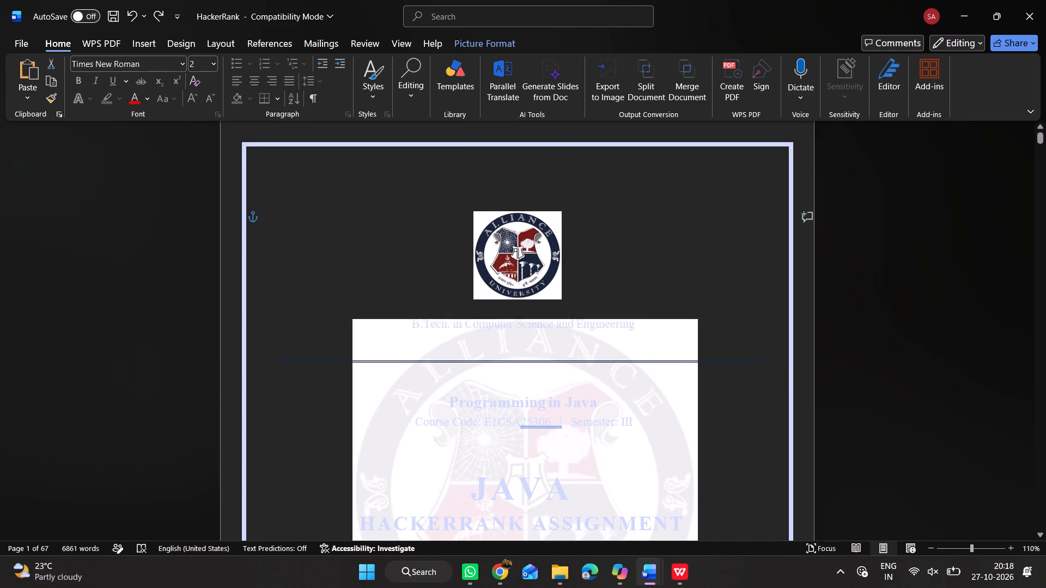
pyautogui.moveTo(366, 320); pyautogui.dragTo(366, 304)
# Check the cover page area between the faded crest image and the ALLIANCE UNIVERSITY heading, including the submitter's name line.
pyautogui.scroll(-2, 750, 260)
pyautogui.scroll(-7, 878, 293)
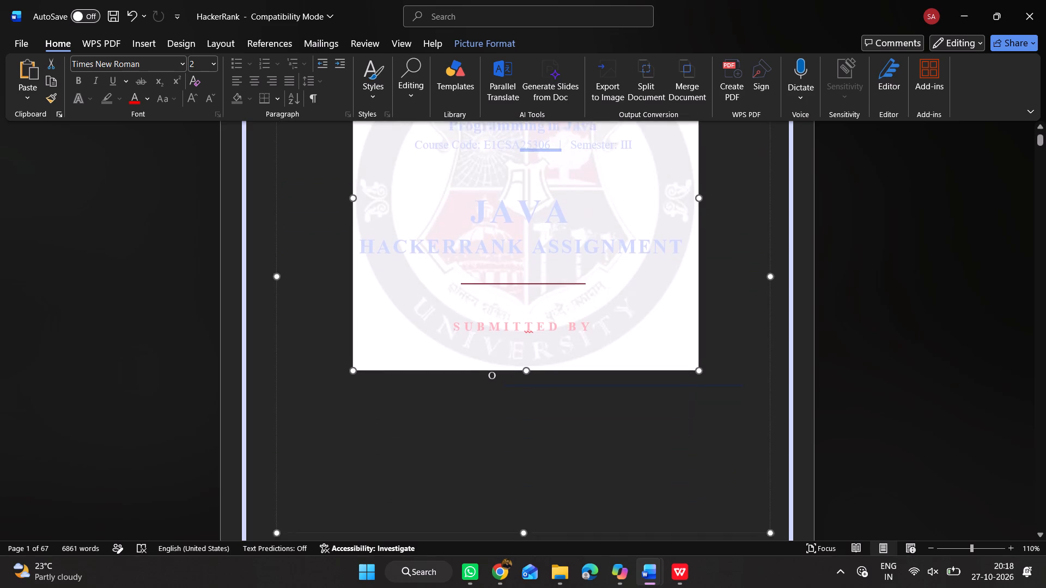
pyautogui.scroll(-6, 886, 299)
pyautogui.scroll(4, 886, 299)
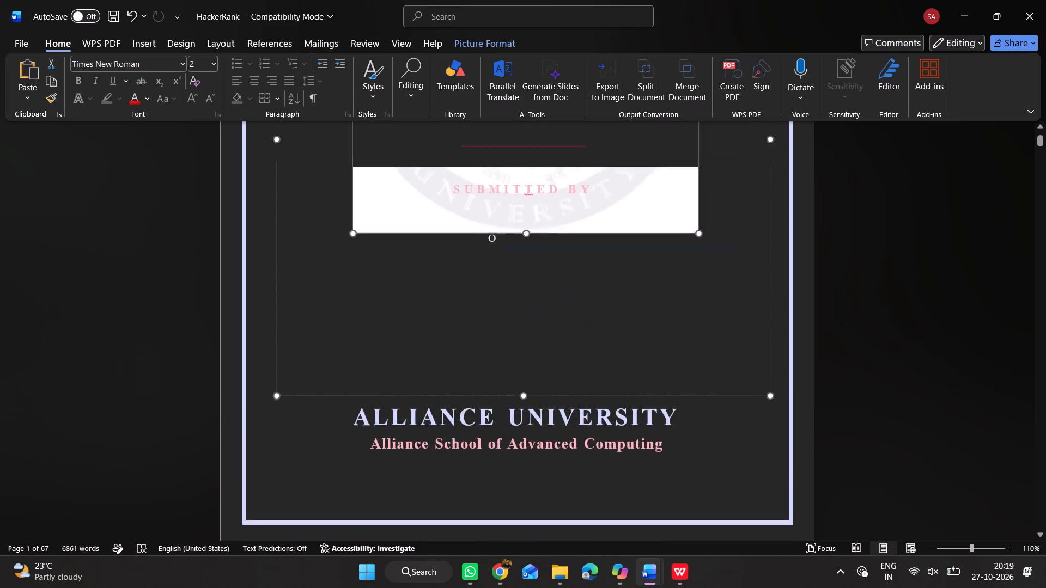
pyautogui.scroll(1, 874, 315)
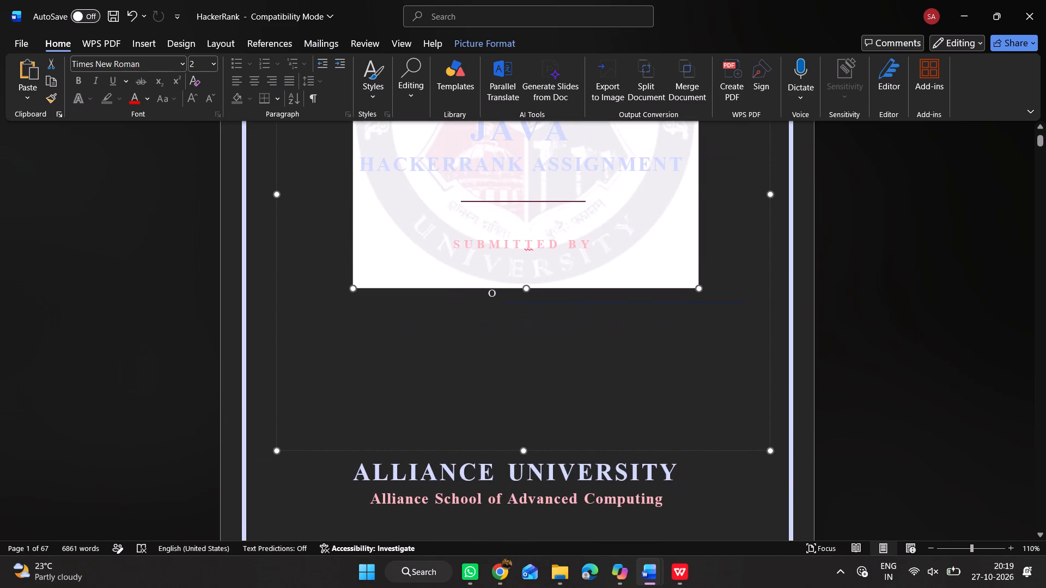
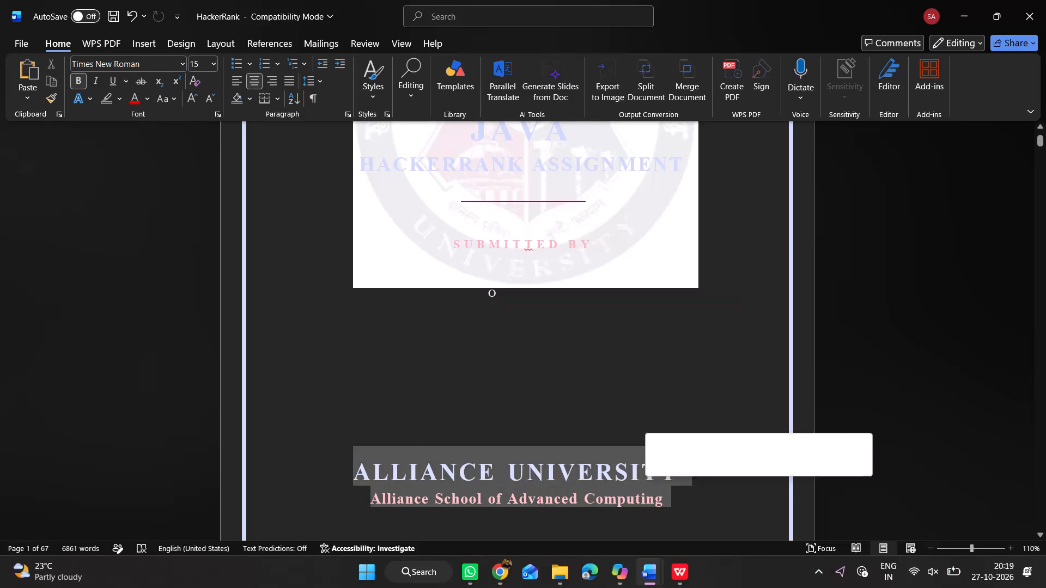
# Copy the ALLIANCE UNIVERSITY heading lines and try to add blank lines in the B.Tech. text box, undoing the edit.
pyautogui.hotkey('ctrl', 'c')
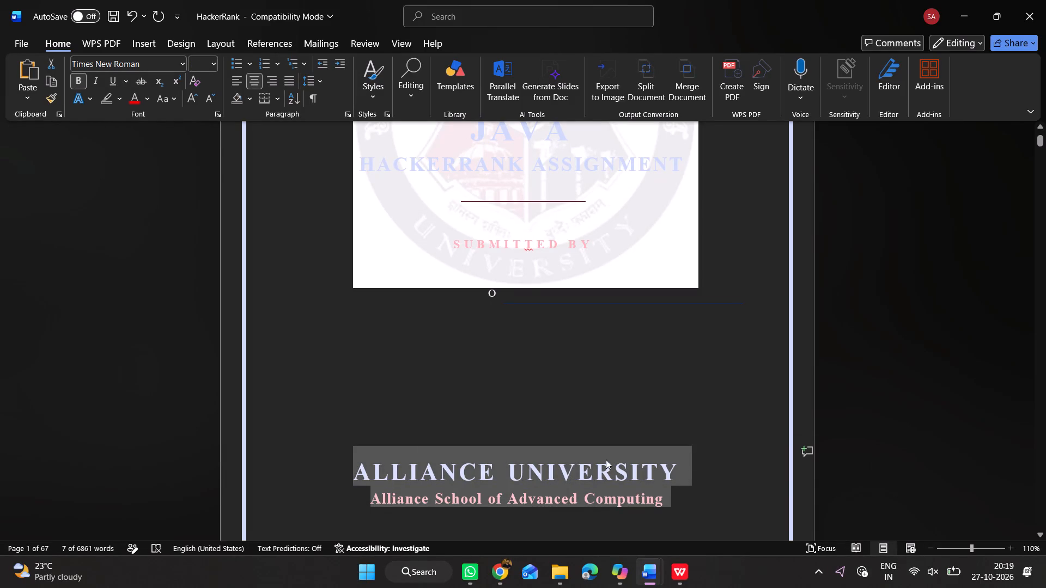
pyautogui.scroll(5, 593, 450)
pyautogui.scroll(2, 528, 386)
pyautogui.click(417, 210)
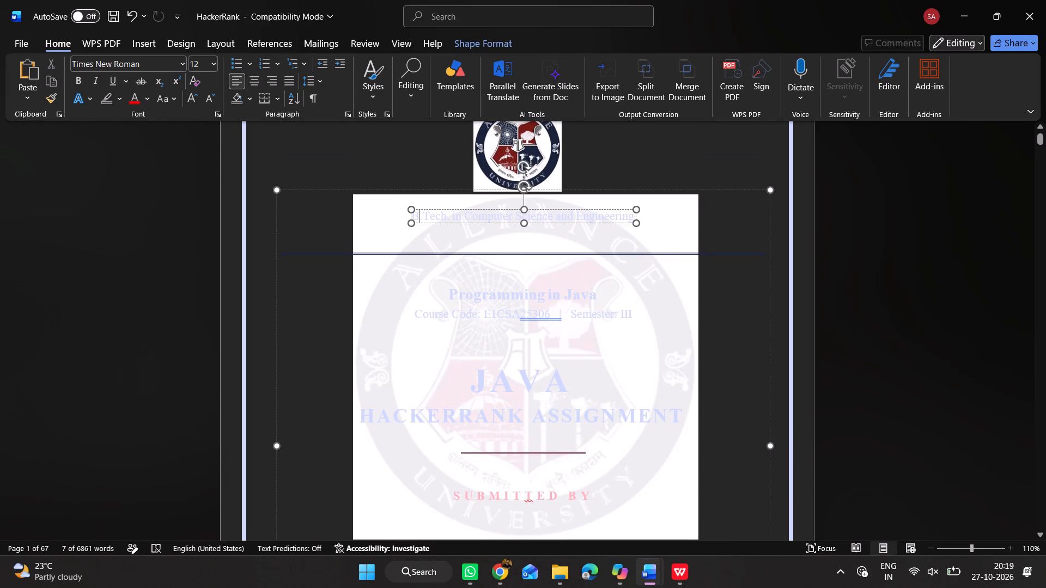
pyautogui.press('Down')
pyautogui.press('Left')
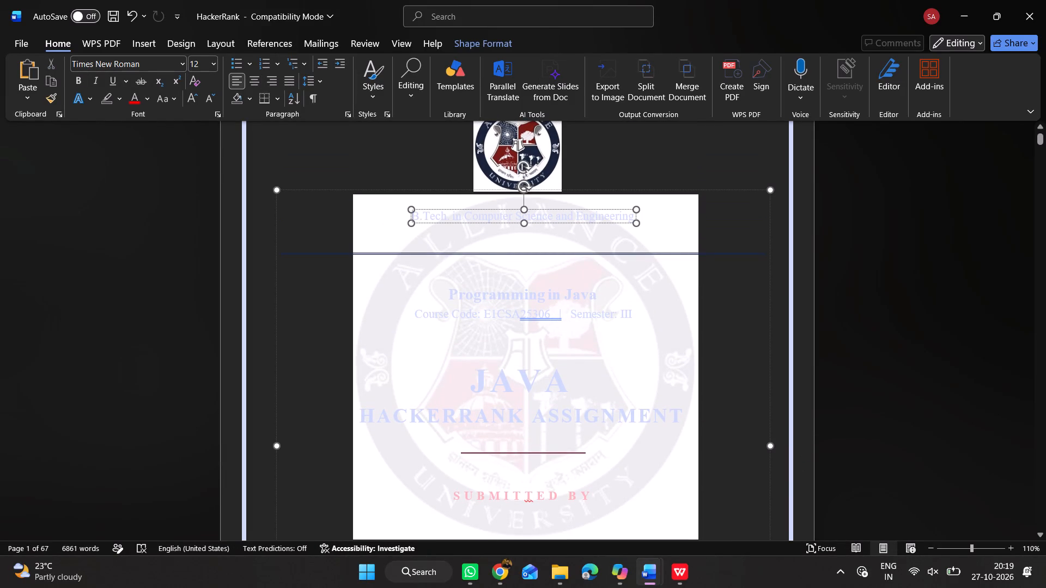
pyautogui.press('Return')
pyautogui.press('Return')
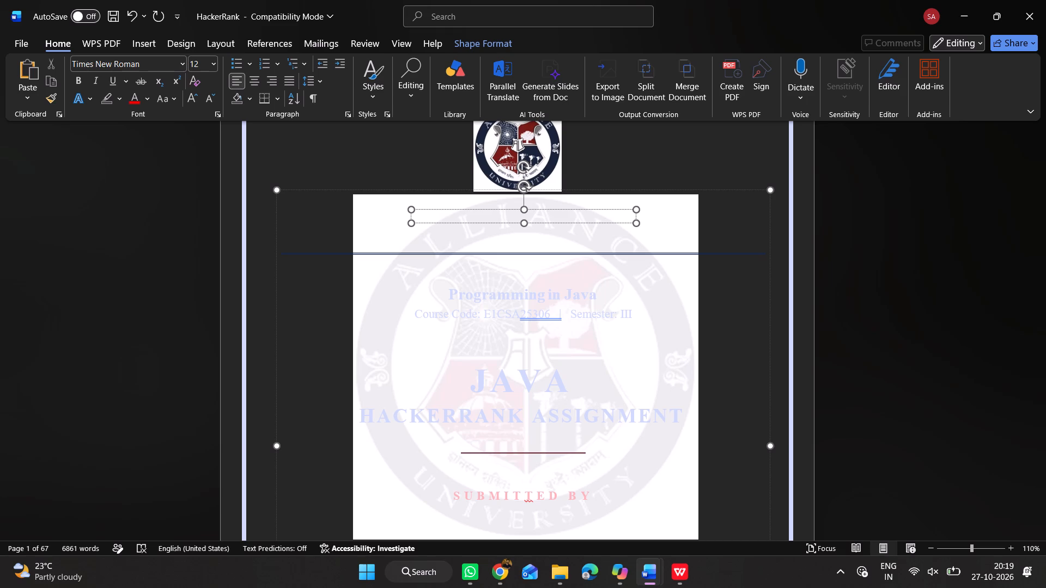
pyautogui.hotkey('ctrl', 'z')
# Delete the double horizontal line below the B.Tech. in Computer Science and Engineering text on the cover.
pyautogui.click(500, 283)
pyautogui.click(591, 216)
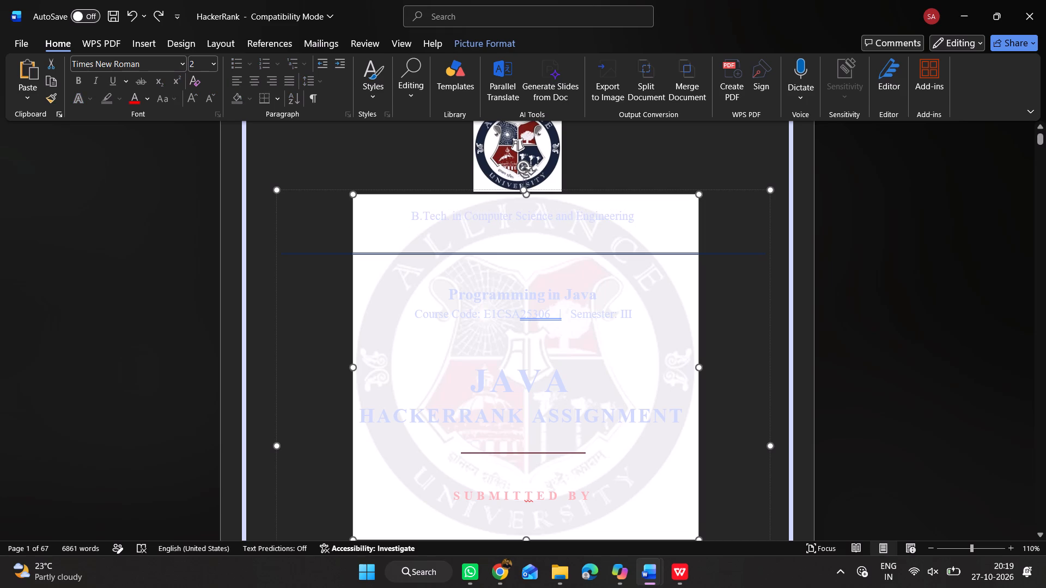
pyautogui.click(618, 254)
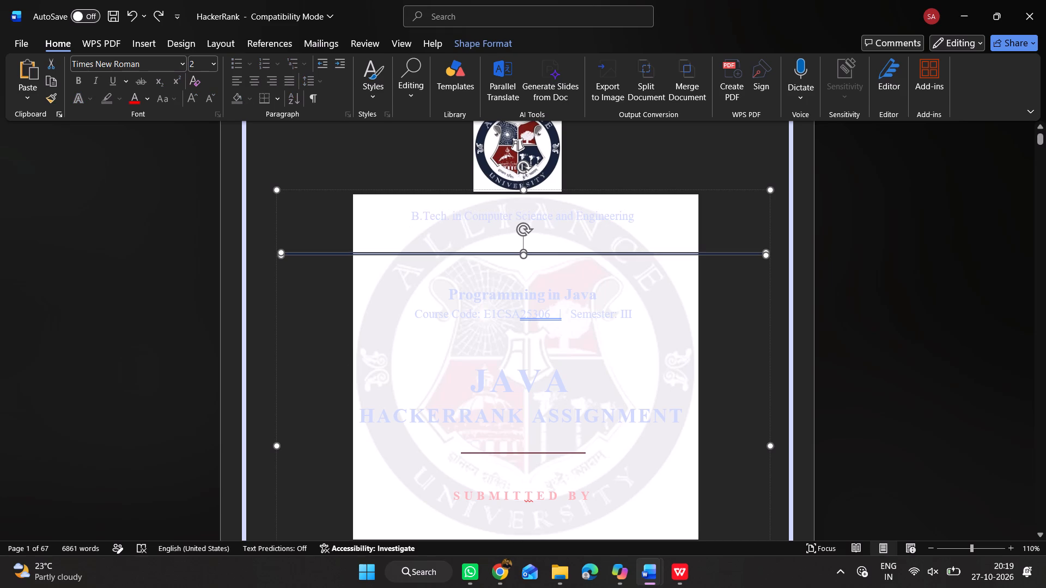
pyautogui.press('Delete')
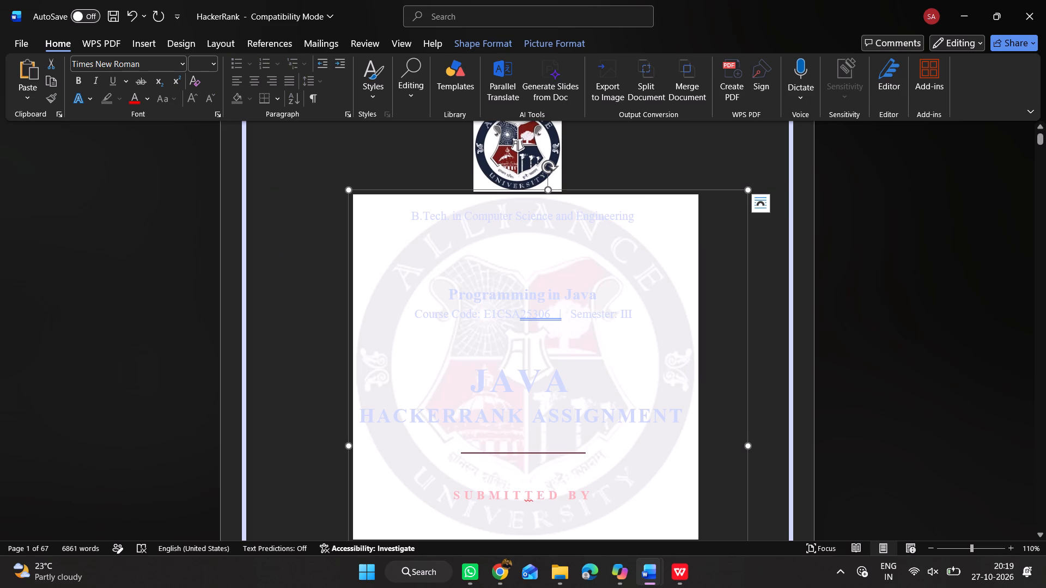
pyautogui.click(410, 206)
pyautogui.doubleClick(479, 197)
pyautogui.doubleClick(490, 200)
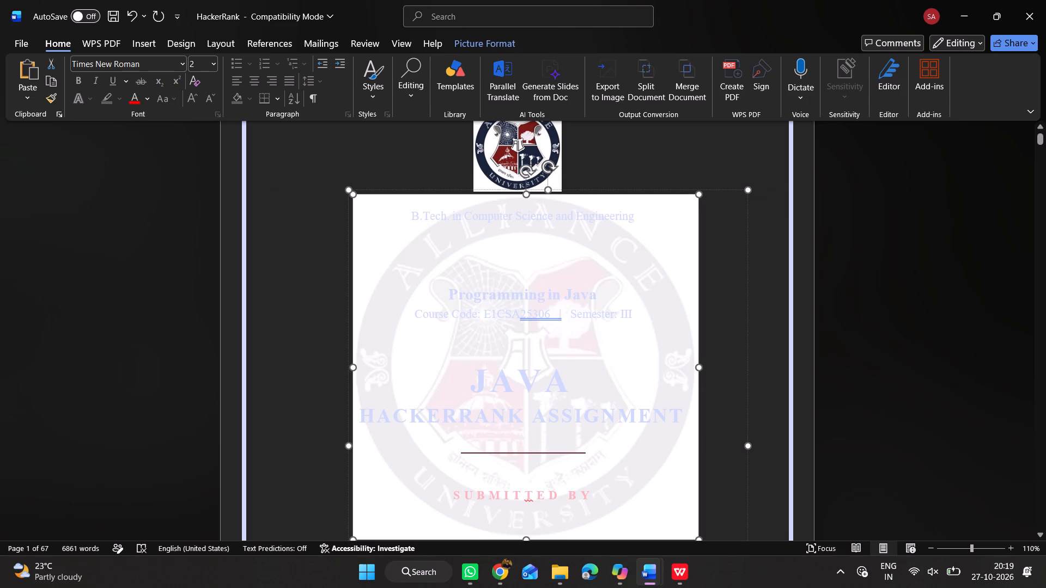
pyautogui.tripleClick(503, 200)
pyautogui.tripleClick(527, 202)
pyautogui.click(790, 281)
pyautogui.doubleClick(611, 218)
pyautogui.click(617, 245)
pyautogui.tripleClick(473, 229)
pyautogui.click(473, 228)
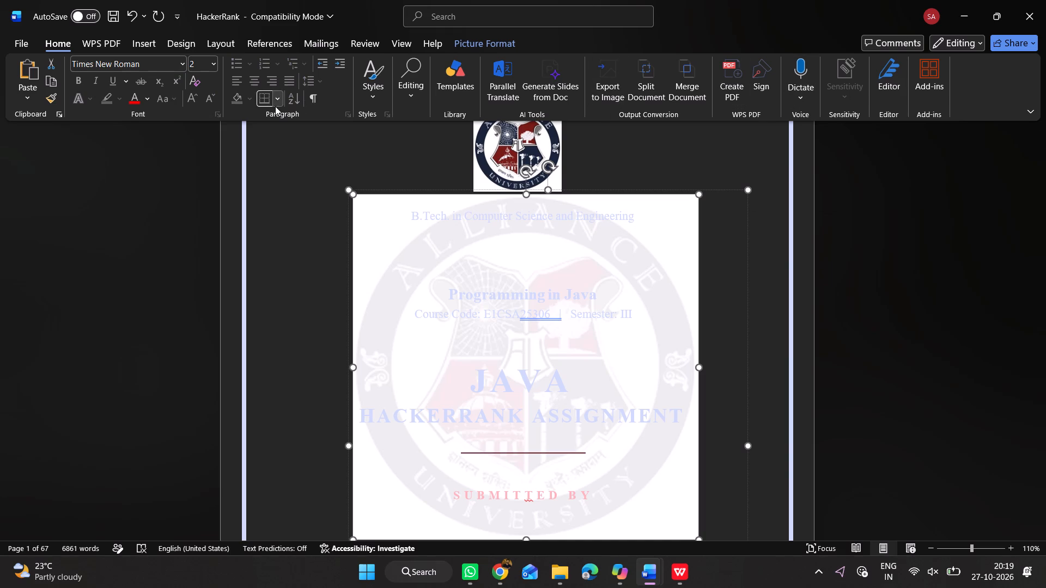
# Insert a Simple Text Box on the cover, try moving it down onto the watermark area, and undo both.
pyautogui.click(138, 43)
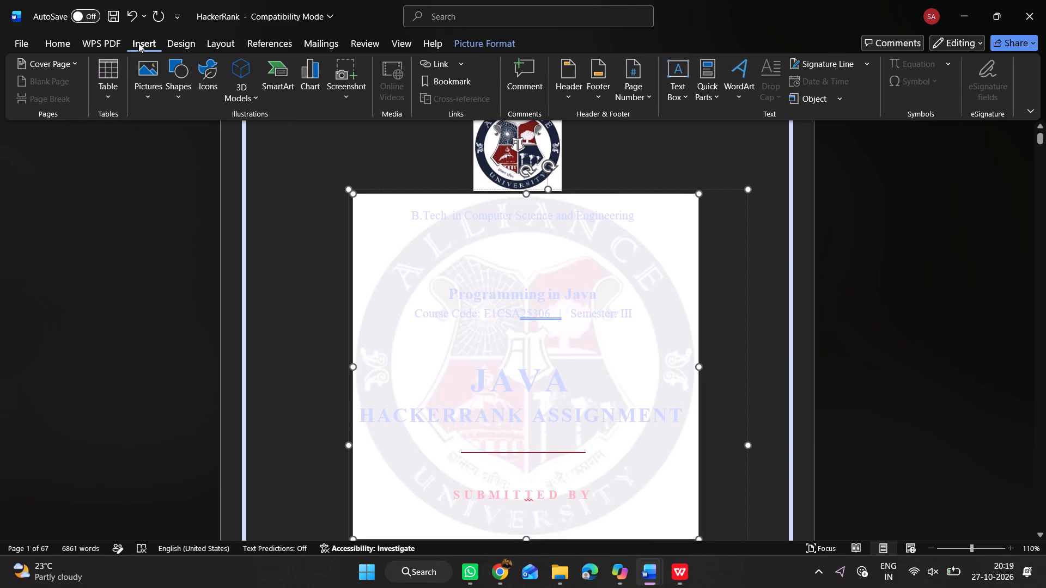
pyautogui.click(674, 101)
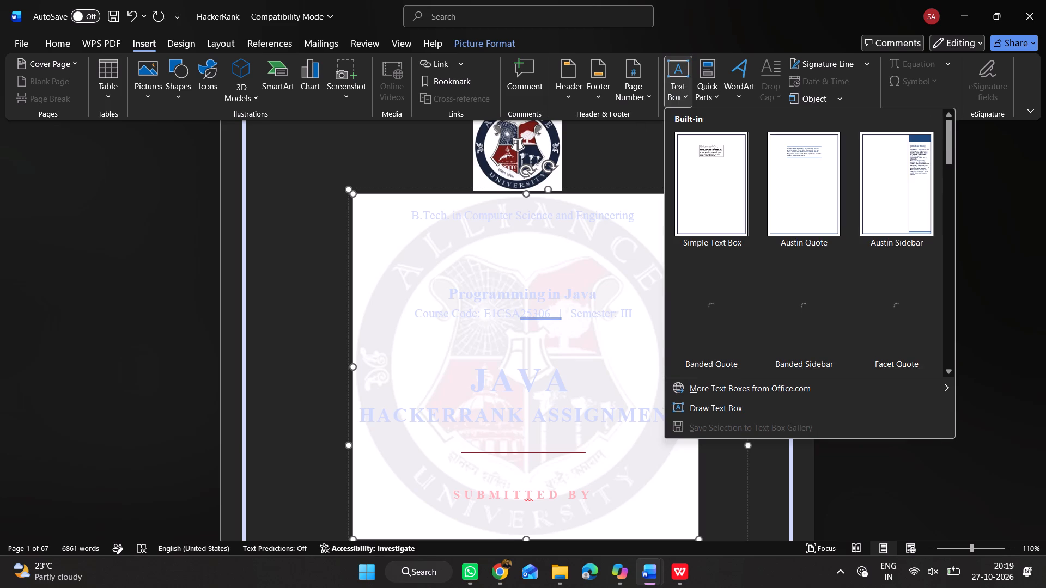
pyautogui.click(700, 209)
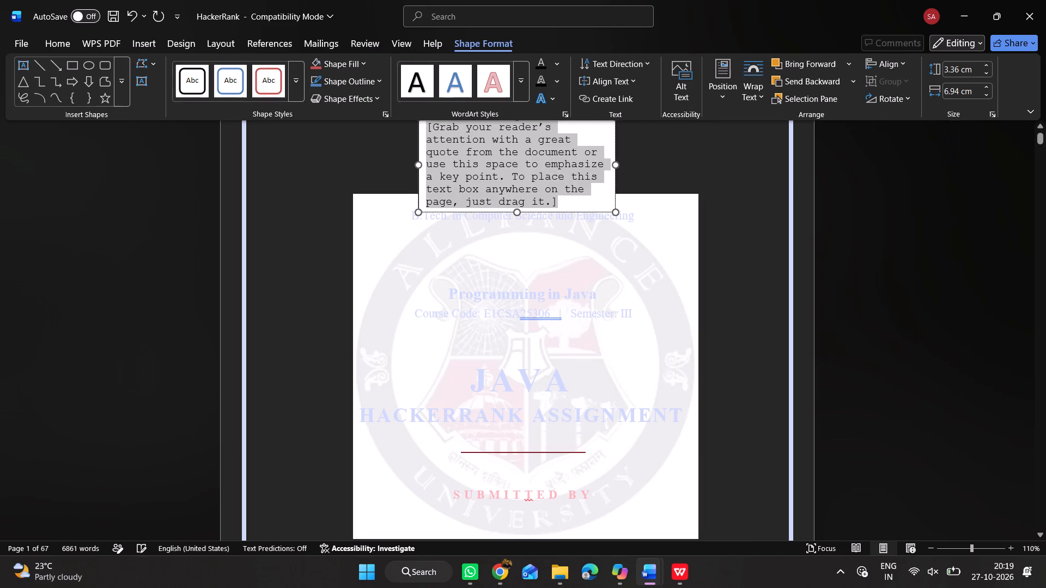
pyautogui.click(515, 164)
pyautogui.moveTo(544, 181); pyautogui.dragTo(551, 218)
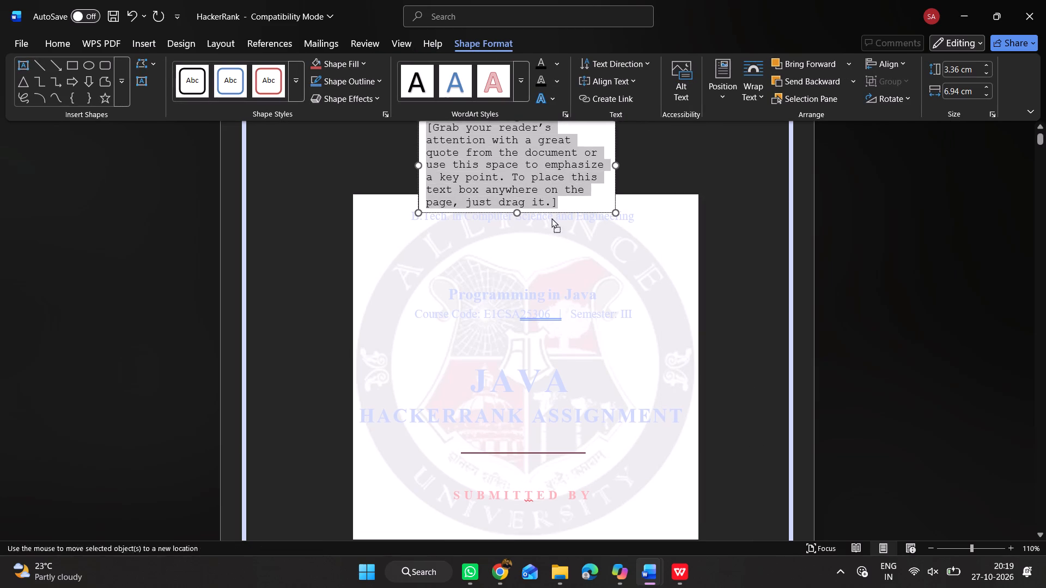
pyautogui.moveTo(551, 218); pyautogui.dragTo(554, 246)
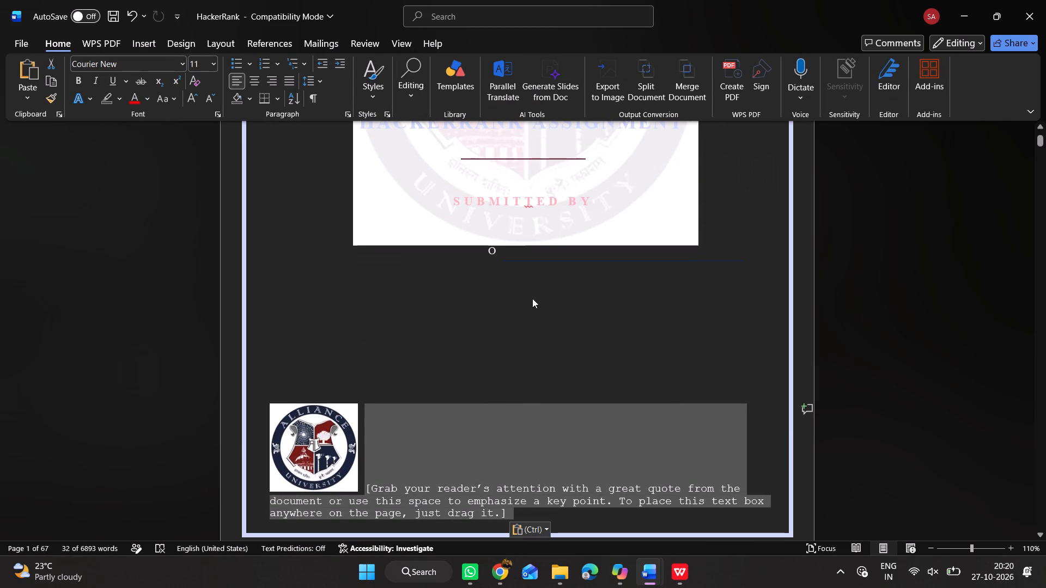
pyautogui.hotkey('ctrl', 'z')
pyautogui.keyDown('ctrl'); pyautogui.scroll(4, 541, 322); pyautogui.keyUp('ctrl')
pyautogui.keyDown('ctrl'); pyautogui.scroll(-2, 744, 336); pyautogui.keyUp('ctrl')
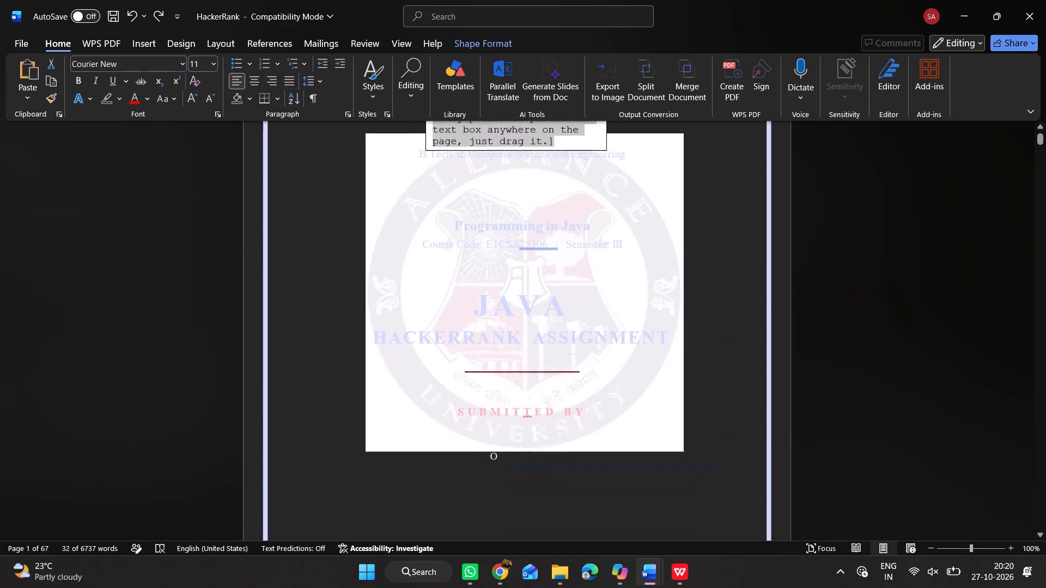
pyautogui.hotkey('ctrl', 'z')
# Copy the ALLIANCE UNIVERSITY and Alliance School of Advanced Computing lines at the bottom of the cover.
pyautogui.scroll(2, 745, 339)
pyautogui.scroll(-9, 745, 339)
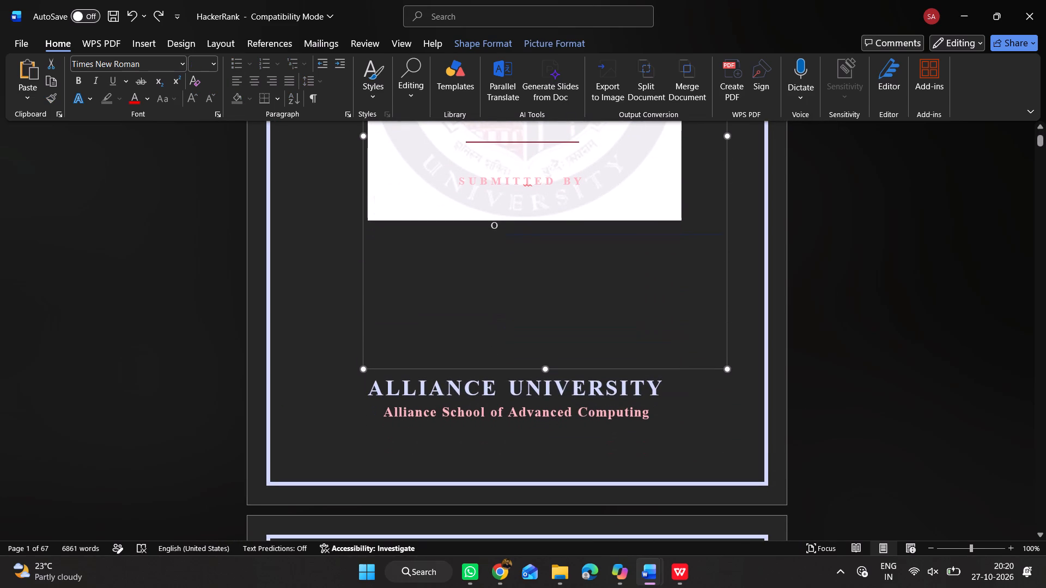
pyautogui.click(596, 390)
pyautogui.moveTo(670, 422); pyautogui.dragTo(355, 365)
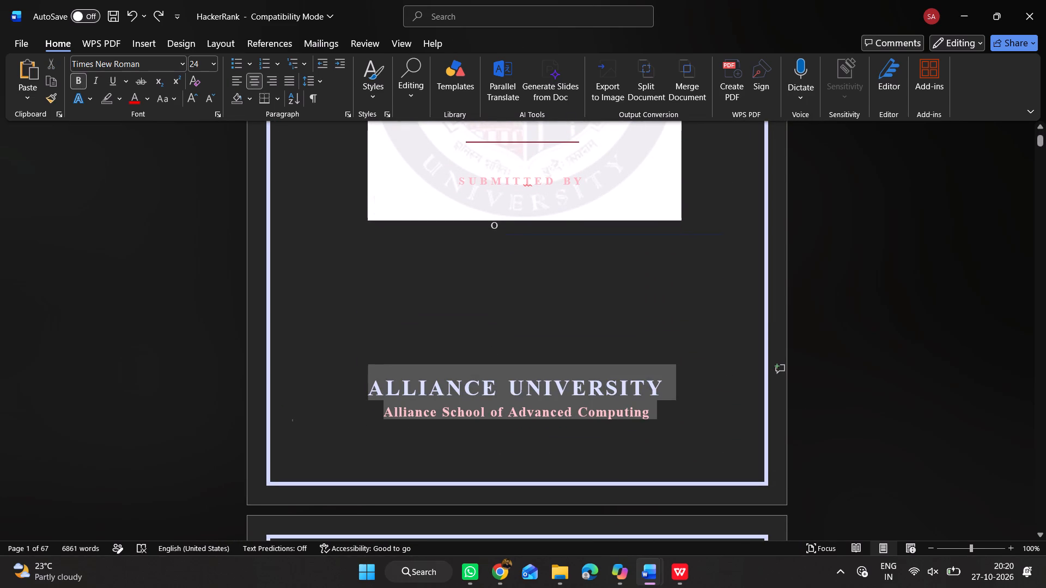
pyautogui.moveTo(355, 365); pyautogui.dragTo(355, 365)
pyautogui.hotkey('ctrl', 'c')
# Insert a new line directly after the university logo on the cover.
pyautogui.scroll(8, 381, 377)
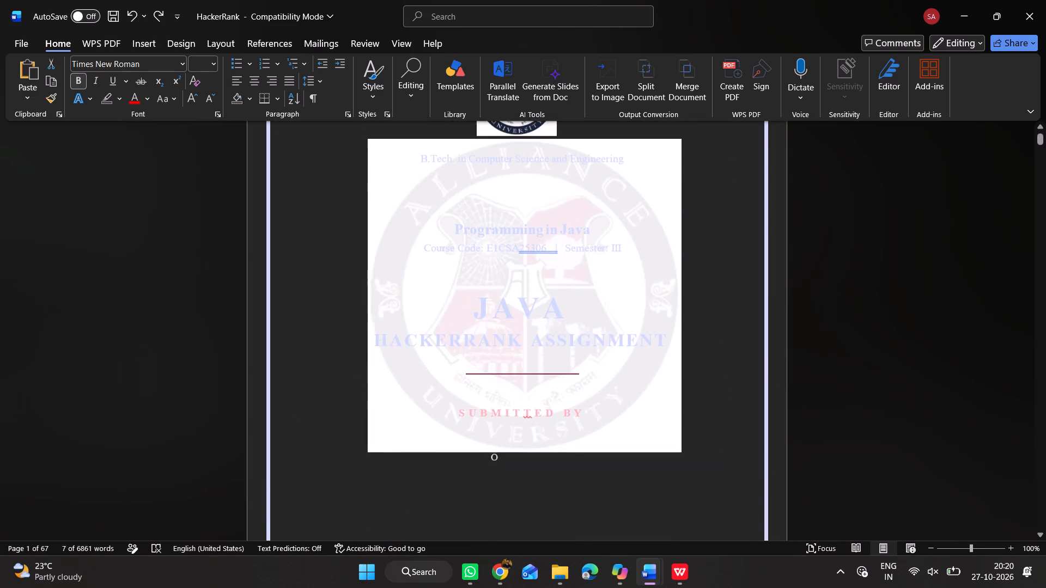
pyautogui.scroll(3, 581, 304)
pyautogui.scroll(3, 637, 301)
pyautogui.click(629, 265)
pyautogui.scroll(5, 629, 265)
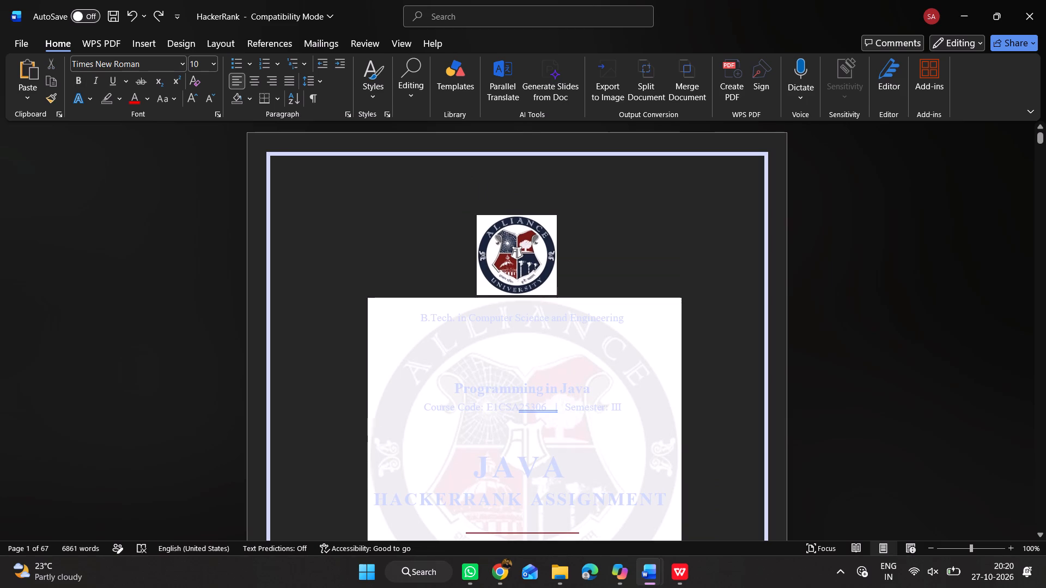
pyautogui.press('Return')
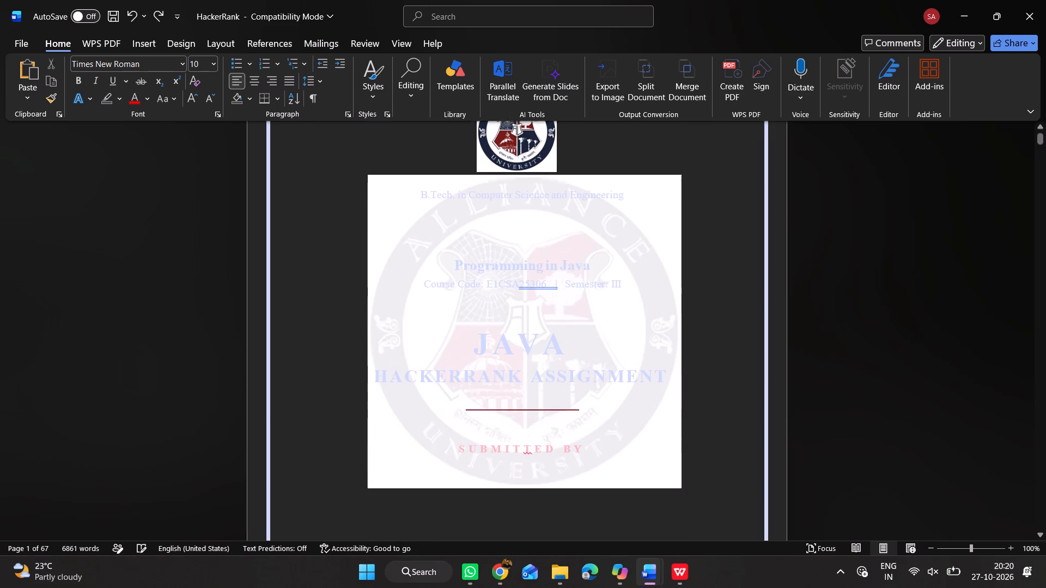
# Cut the ALLIANCE UNIVERSITY and Alliance School of Advanced Computing lines from the bottom of the cover.
pyautogui.scroll(-3, 556, 380)
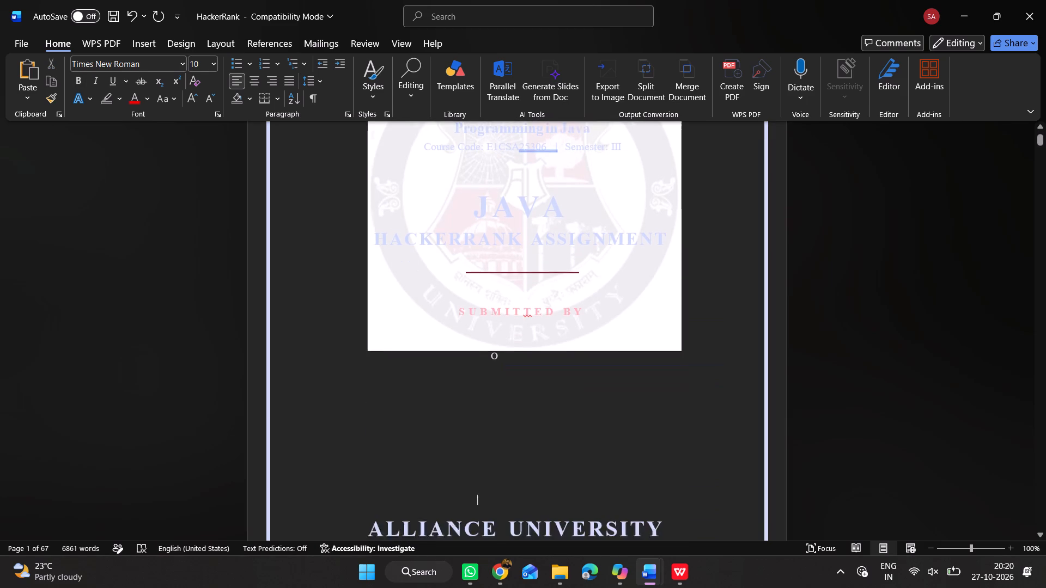
pyautogui.moveTo(354, 446); pyautogui.dragTo(606, 473)
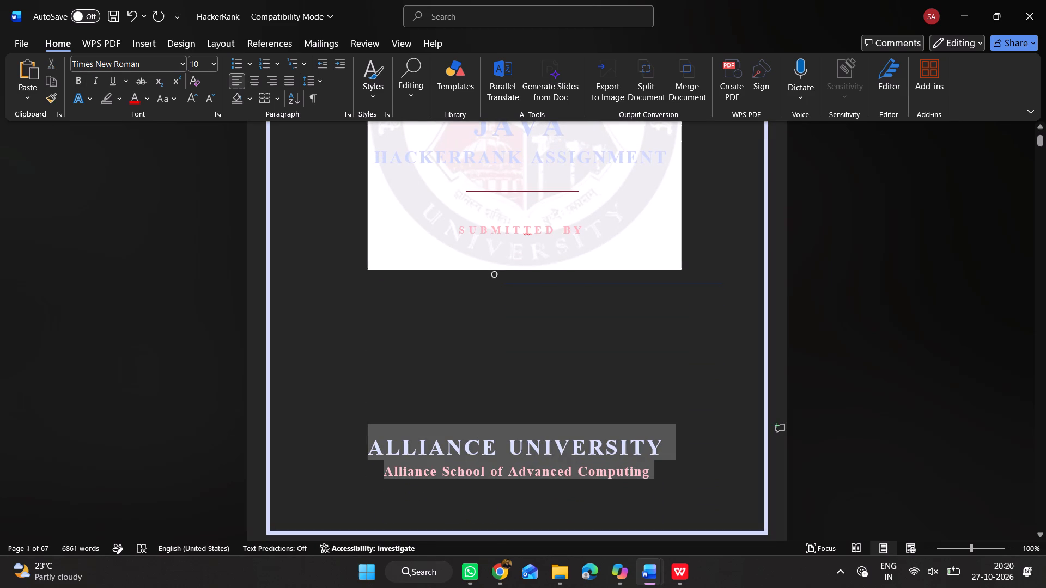
pyautogui.moveTo(606, 473); pyautogui.dragTo(626, 473)
pyautogui.hotkey('ctrl', 'x')
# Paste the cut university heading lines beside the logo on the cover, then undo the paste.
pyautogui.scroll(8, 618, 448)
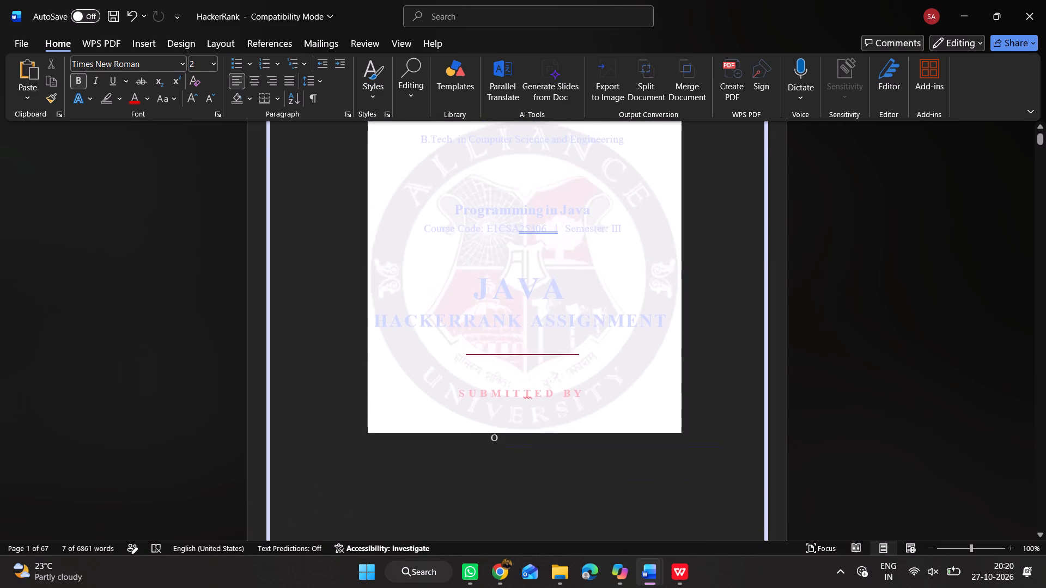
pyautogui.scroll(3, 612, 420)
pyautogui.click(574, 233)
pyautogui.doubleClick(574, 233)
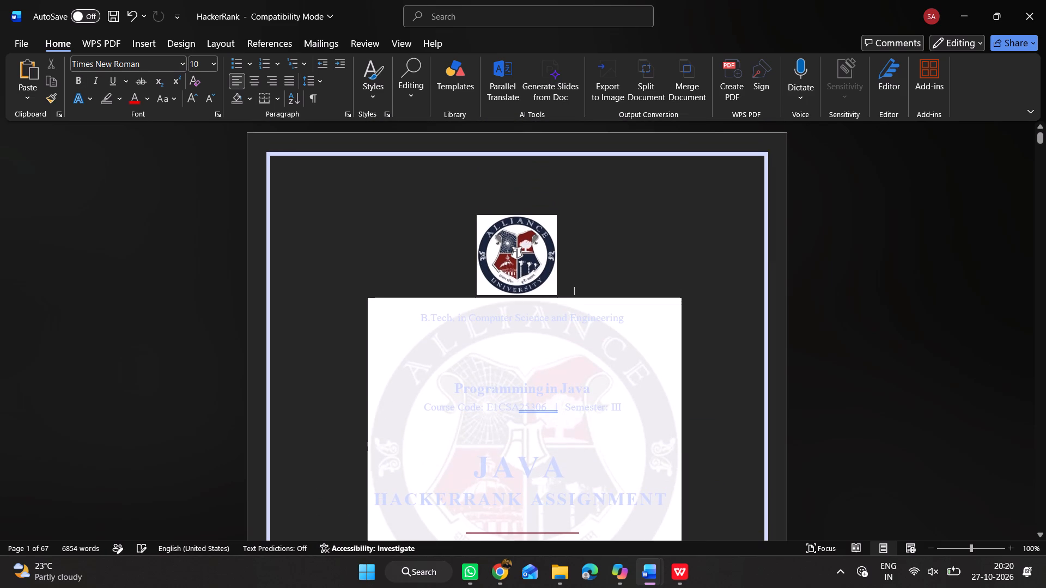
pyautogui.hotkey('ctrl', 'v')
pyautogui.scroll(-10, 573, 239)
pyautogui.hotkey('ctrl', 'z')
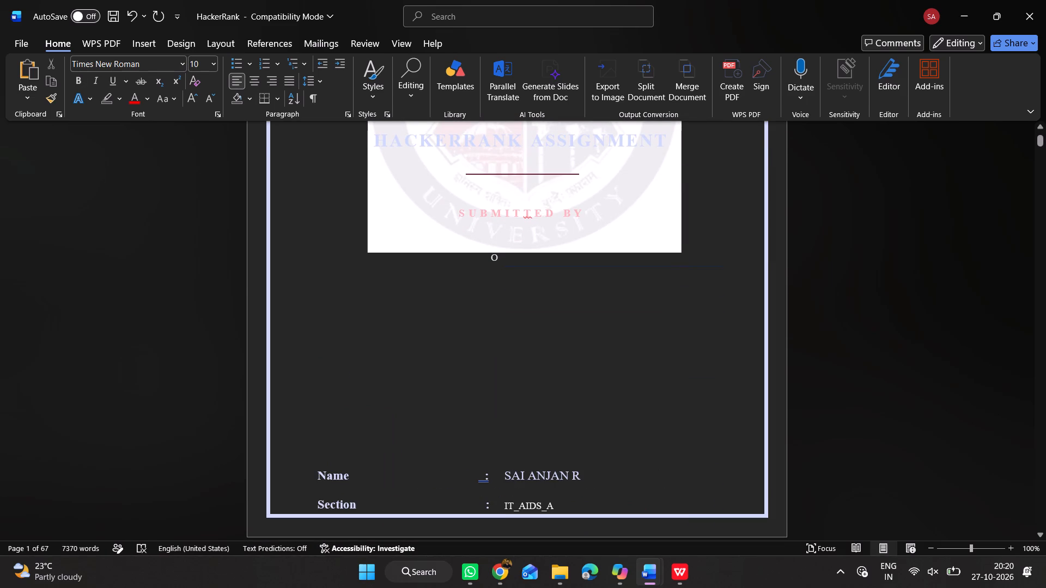
# Examine the layout of the front pages, from the cover logo through the Name, Section and Reg No. rows.
pyautogui.keyDown('ctrl'); pyautogui.scroll(18, 639, 347); pyautogui.keyUp('ctrl')
pyautogui.scroll(-4, 538, 318)
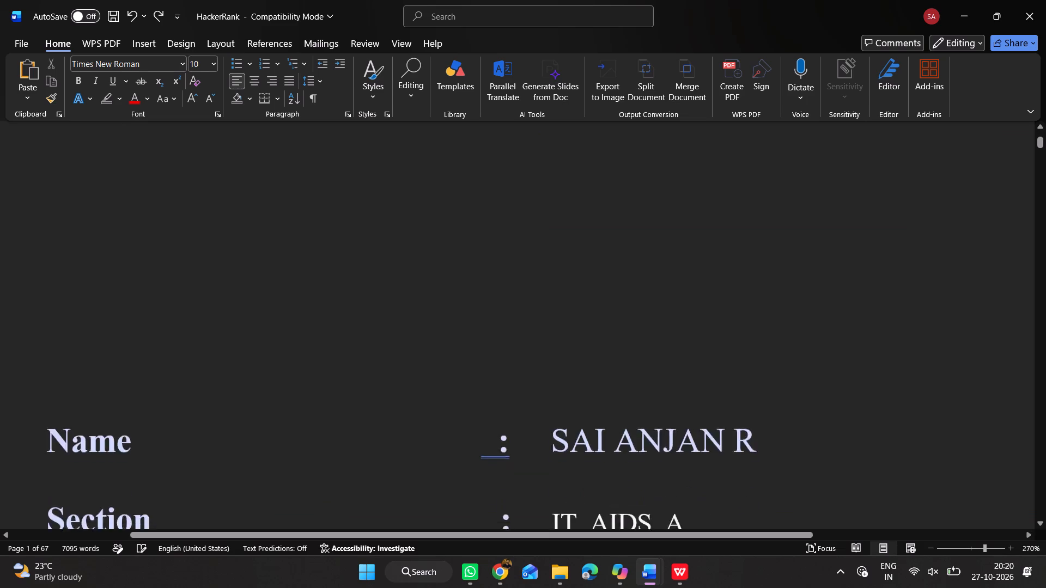
pyautogui.scroll(-3, 539, 321)
pyautogui.keyDown('ctrl'); pyautogui.scroll(-16, 539, 319); pyautogui.keyUp('ctrl')
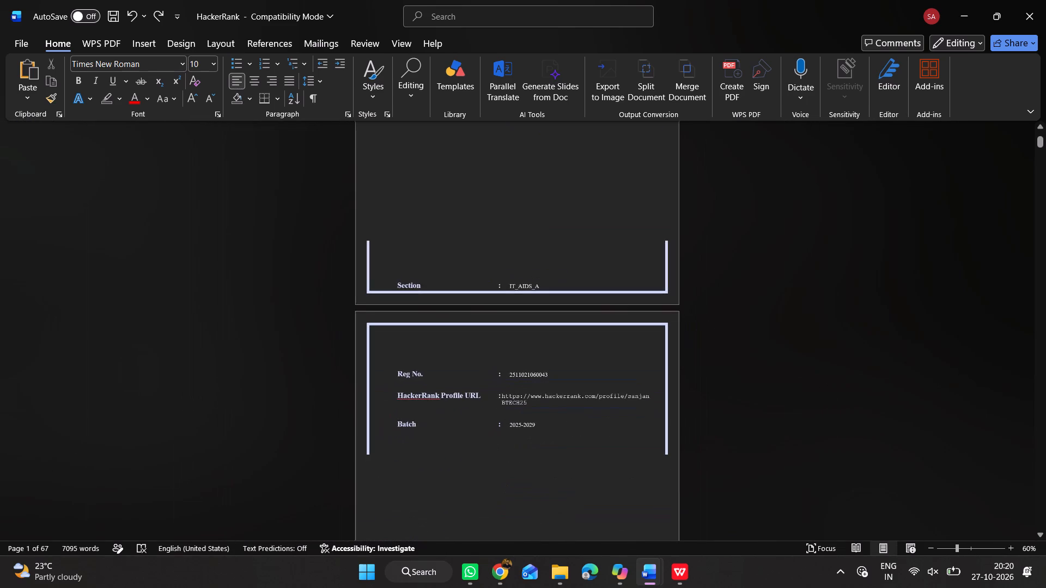
pyautogui.keyDown('ctrl'); pyautogui.scroll(3, 611, 330); pyautogui.keyUp('ctrl')
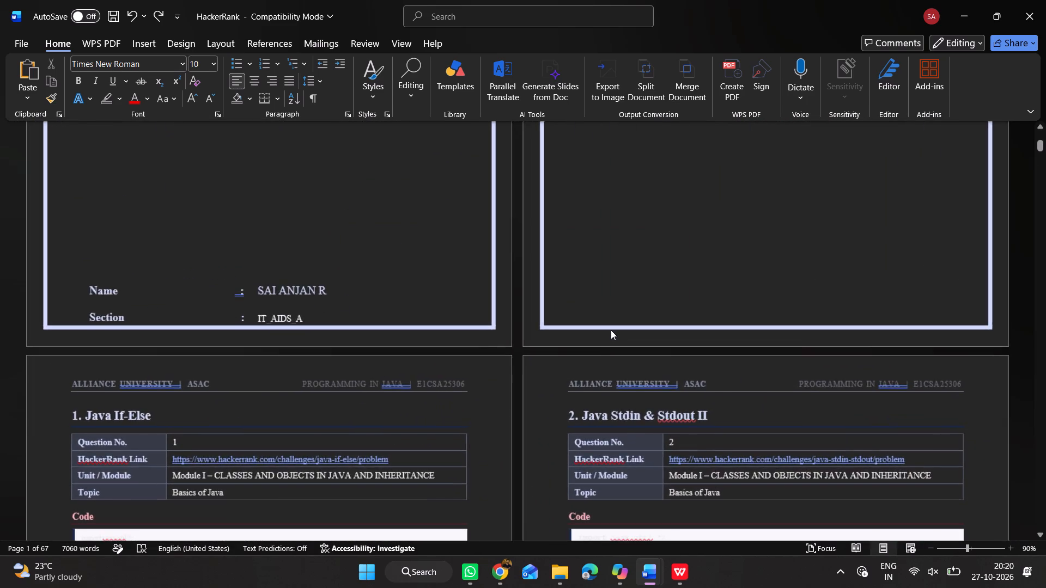
pyautogui.keyDown('ctrl'); pyautogui.scroll(3, 610, 329); pyautogui.keyUp('ctrl')
pyautogui.scroll(2, 613, 340)
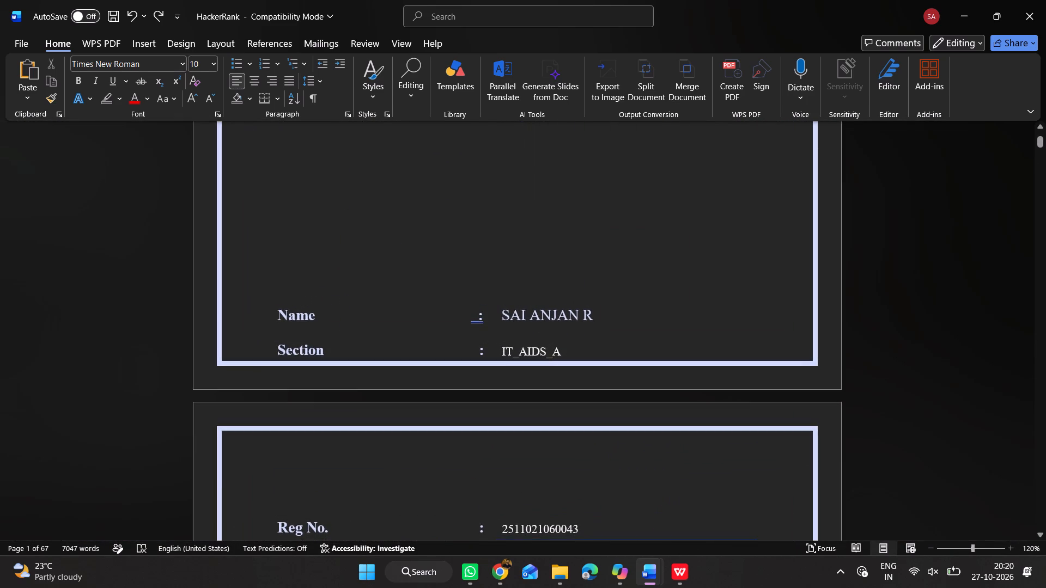
pyautogui.scroll(11, 613, 334)
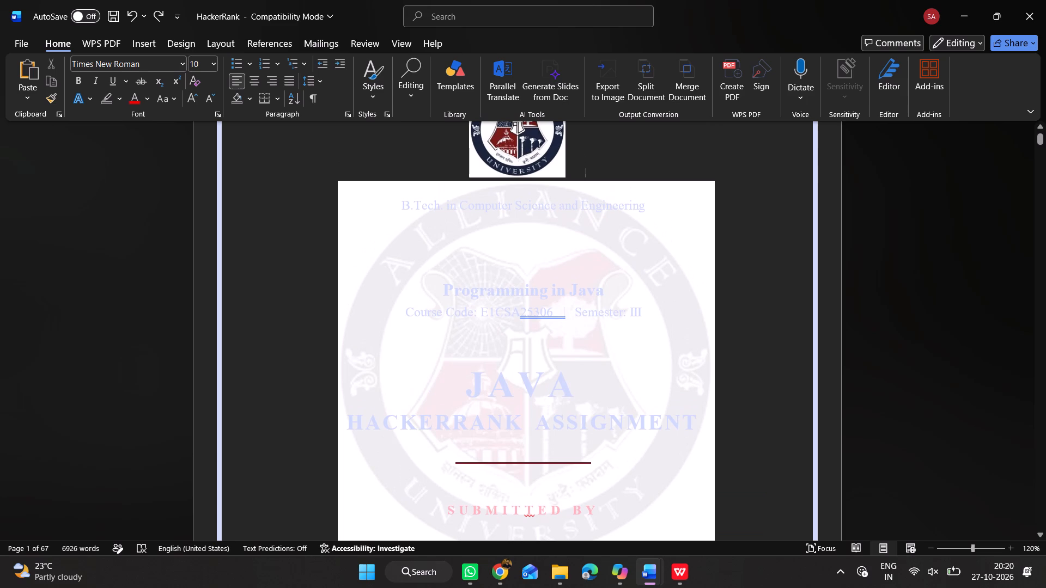
# Move the cover's B.Tech. and JAVA HACKERRANK ASSIGNMENT title block down, leaving a gap beneath the university logo.
pyautogui.click(606, 249)
pyautogui.moveTo(606, 249); pyautogui.dragTo(604, 352)
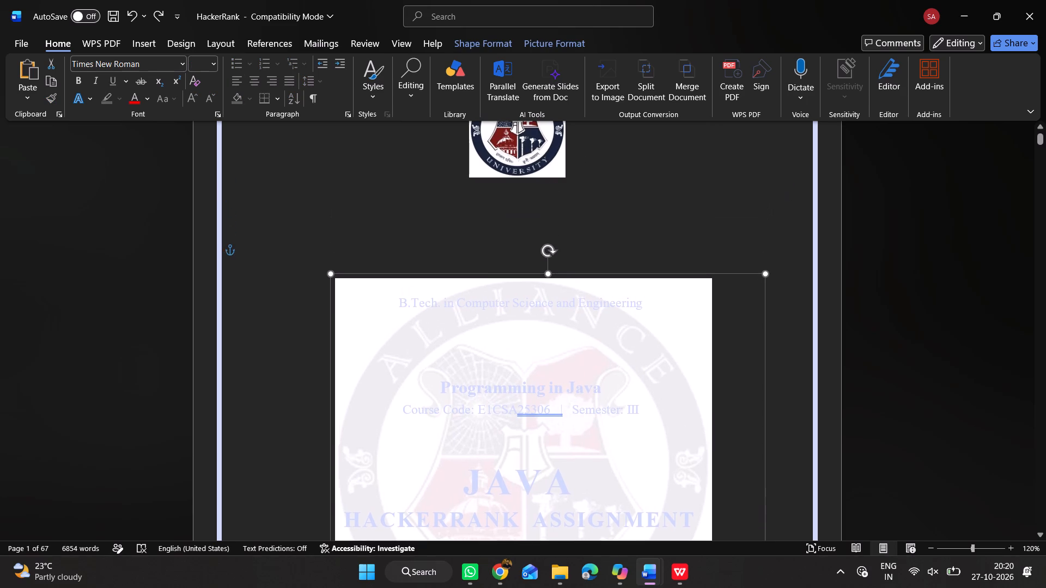
pyautogui.moveTo(604, 352); pyautogui.dragTo(583, 350)
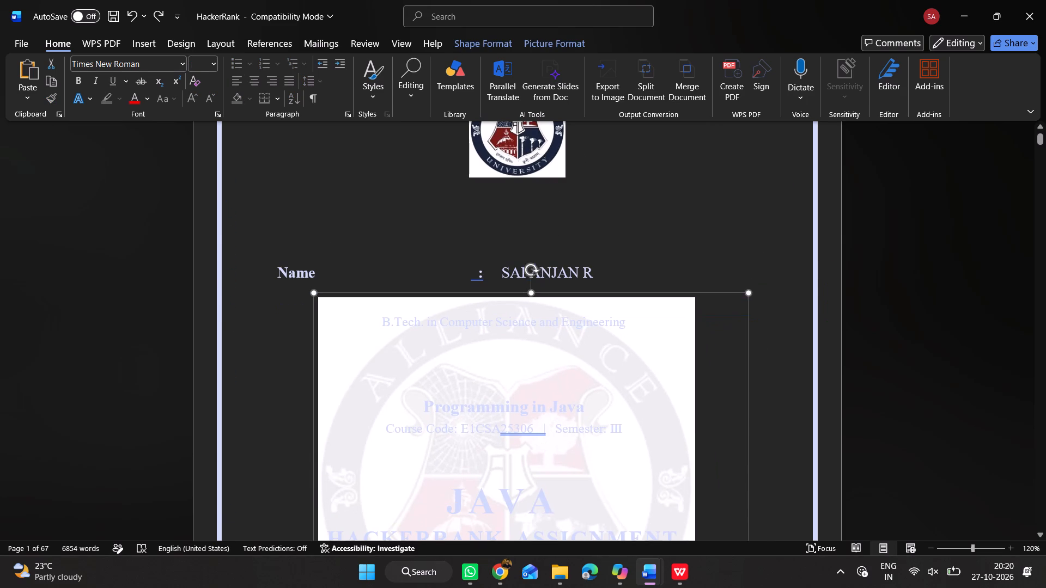
pyautogui.moveTo(583, 350); pyautogui.dragTo(589, 344)
# Paste the cut ALLIANCE UNIVERSITY and Alliance School of Advanced Computing lines into the gap between the logo and title block.
pyautogui.scroll(5, 559, 291)
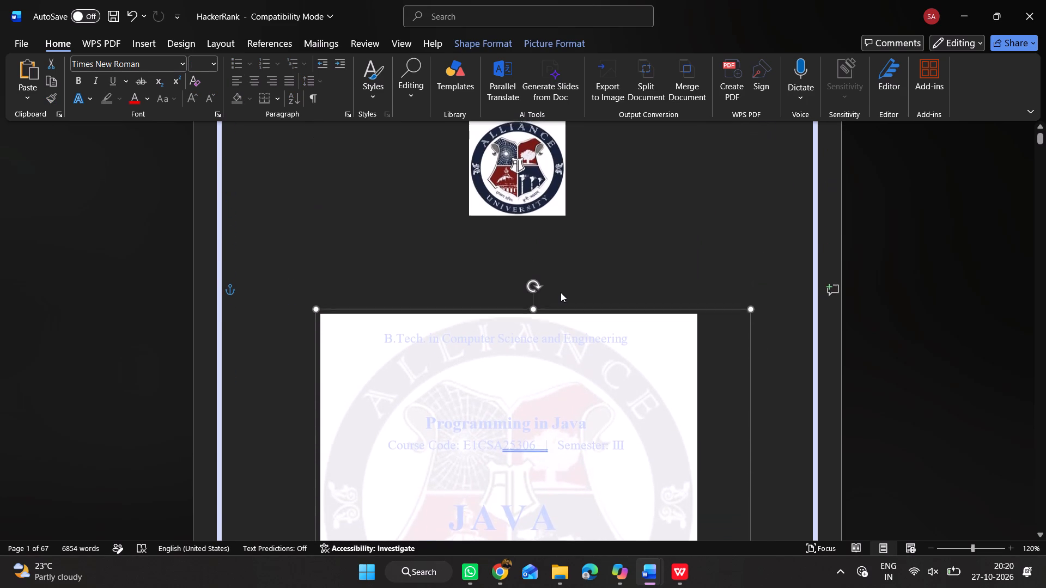
pyautogui.click(576, 204)
pyautogui.click(372, 258)
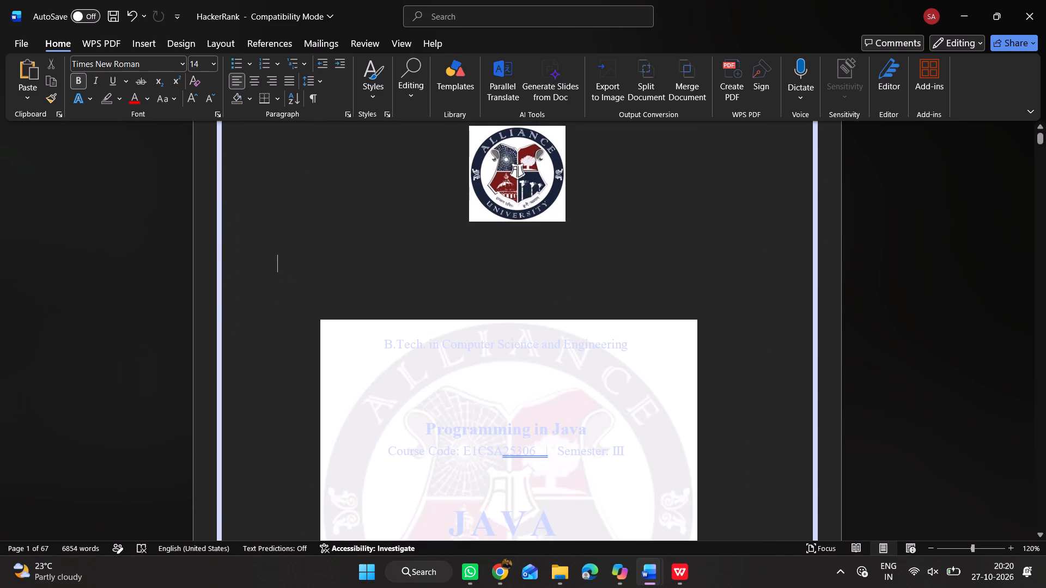
pyautogui.hotkey('ctrl', 'v')
# Examine the layout from the cover through the student details page to the 1. Java If-Else question page.
pyautogui.scroll(-2, 524, 323)
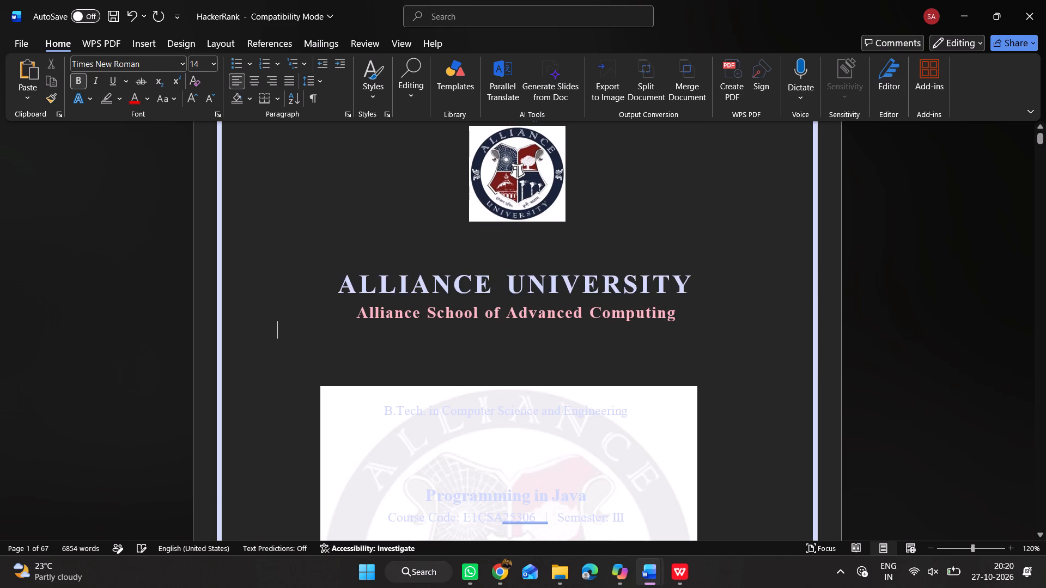
pyautogui.scroll(-2, 524, 323)
pyautogui.scroll(2, 524, 323)
pyautogui.scroll(-2, 526, 321)
pyautogui.scroll(-1, 777, 380)
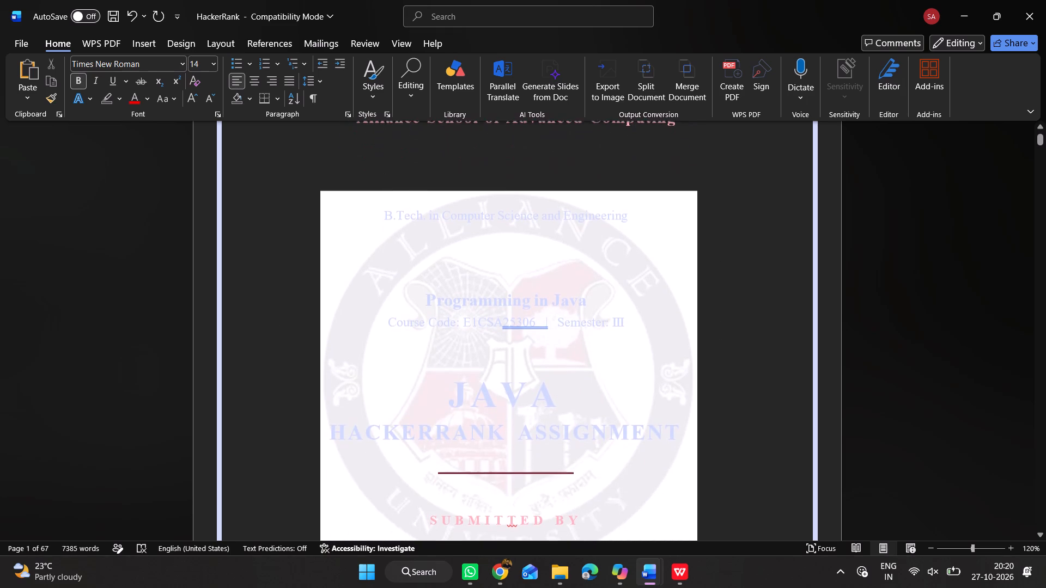
pyautogui.scroll(-13, 774, 374)
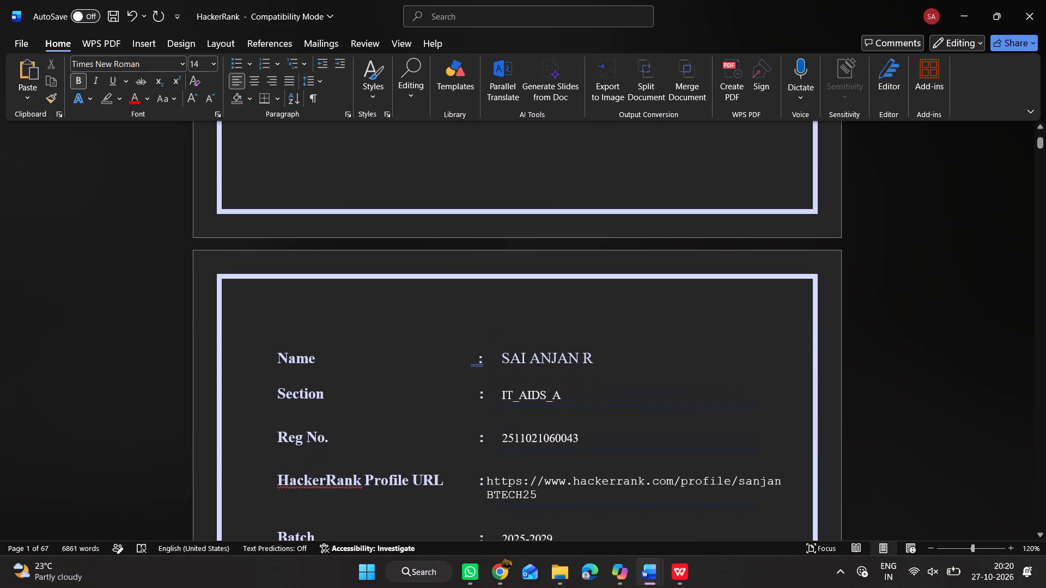
pyautogui.scroll(-14, 769, 370)
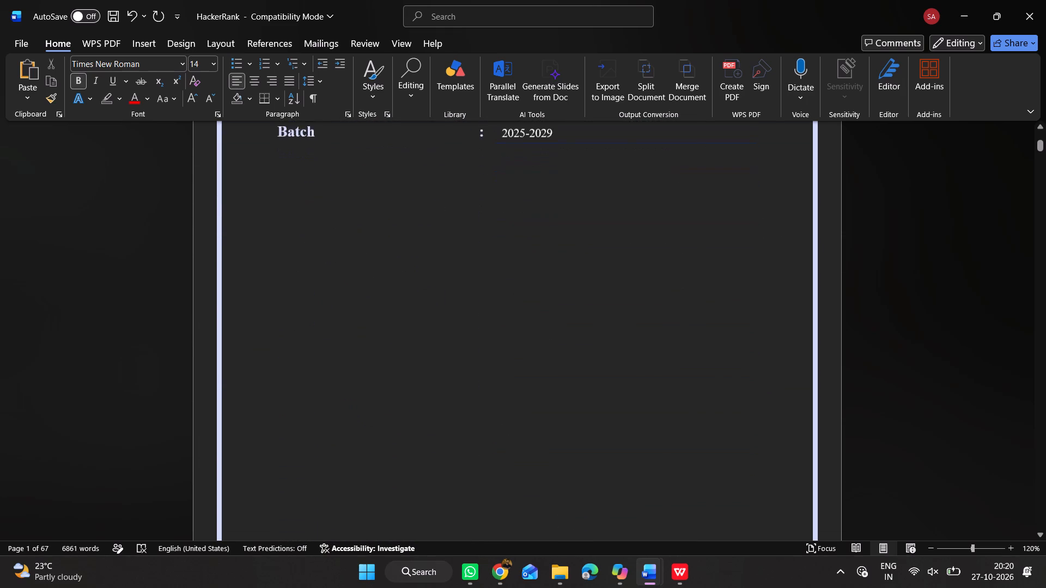
pyautogui.scroll(-16, 760, 360)
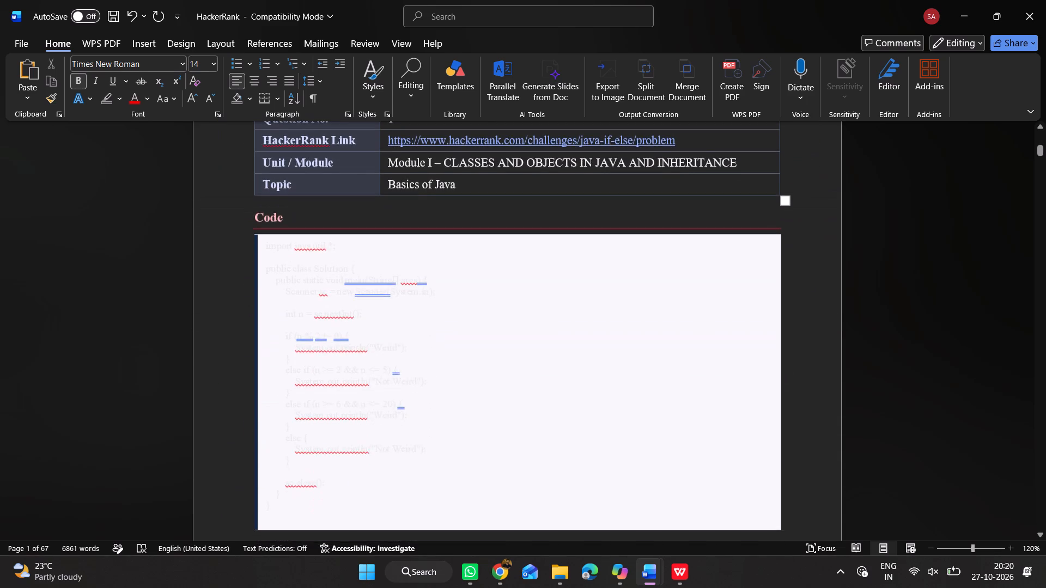
# Save the HackerRank document.
pyautogui.scroll(9, 745, 351)
pyautogui.hotkey('ctrl', 's')
# Examine the pages from the first question back through the student details to the cover's heading lines.
pyautogui.keyDown('ctrl'); pyautogui.scroll(10, 502, 309); pyautogui.keyUp('ctrl')
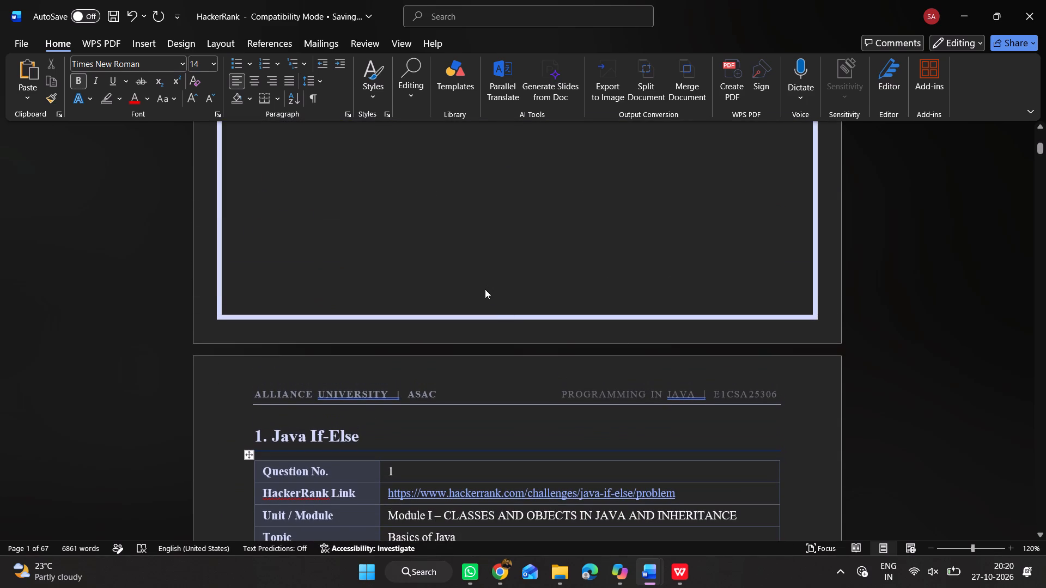
pyautogui.scroll(1, 485, 289)
pyautogui.keyDown('ctrl'); pyautogui.scroll(-5, 505, 309); pyautogui.keyUp('ctrl')
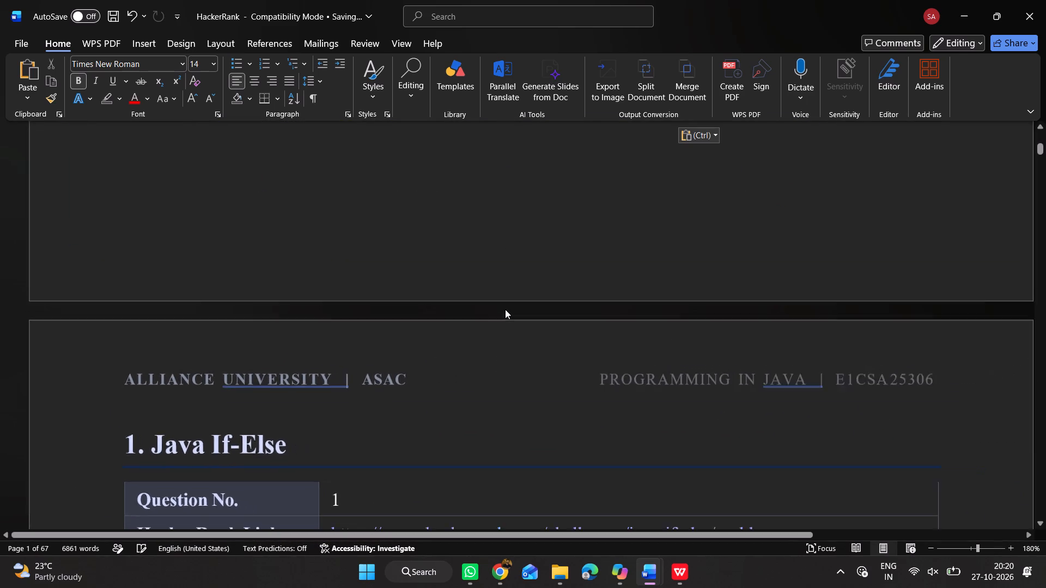
pyautogui.keyDown('ctrl'); pyautogui.scroll(-3, 505, 309); pyautogui.keyUp('ctrl')
pyautogui.scroll(20, 618, 244)
pyautogui.scroll(2, 618, 244)
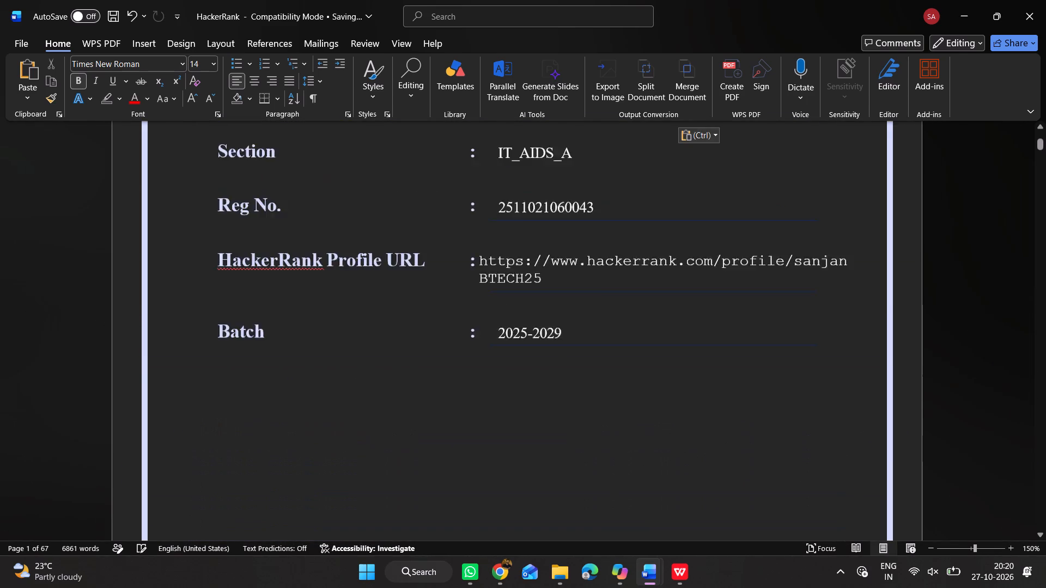
pyautogui.scroll(17, 625, 274)
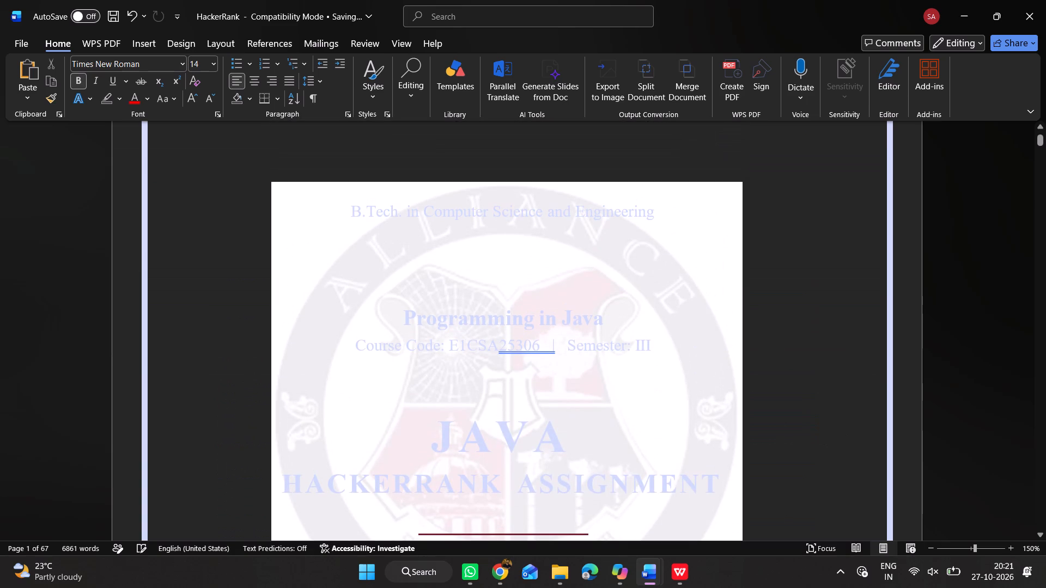
pyautogui.scroll(5, 620, 274)
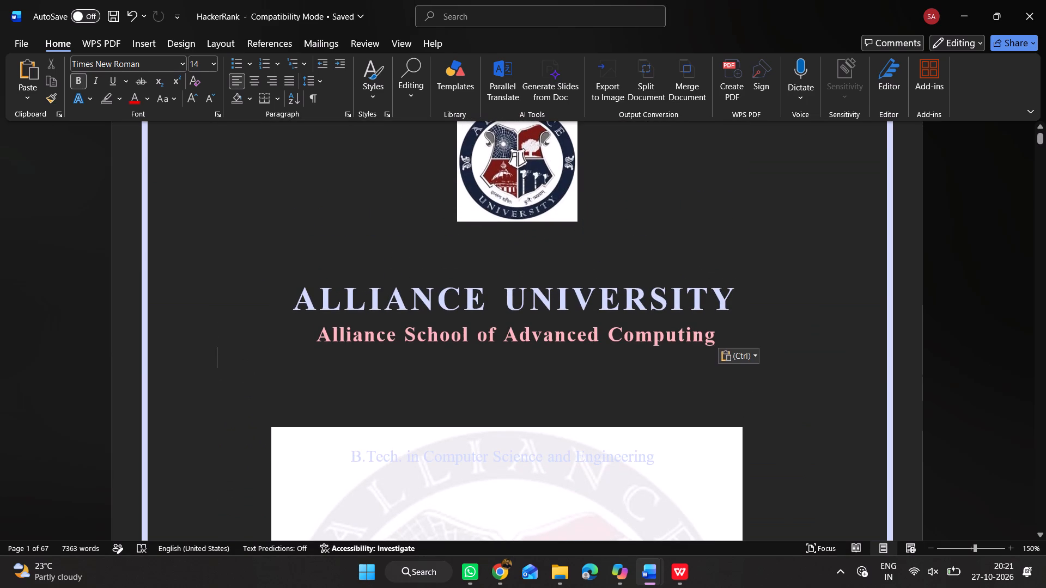
# Save the HackerRank document again with the repositioned cover headings.
pyautogui.hotkey('ctrl', 's')
pyautogui.hotkey('ctrl', 's')
pyautogui.hotkey('ctrl', 's')
pyautogui.hotkey('ctrl', 's')
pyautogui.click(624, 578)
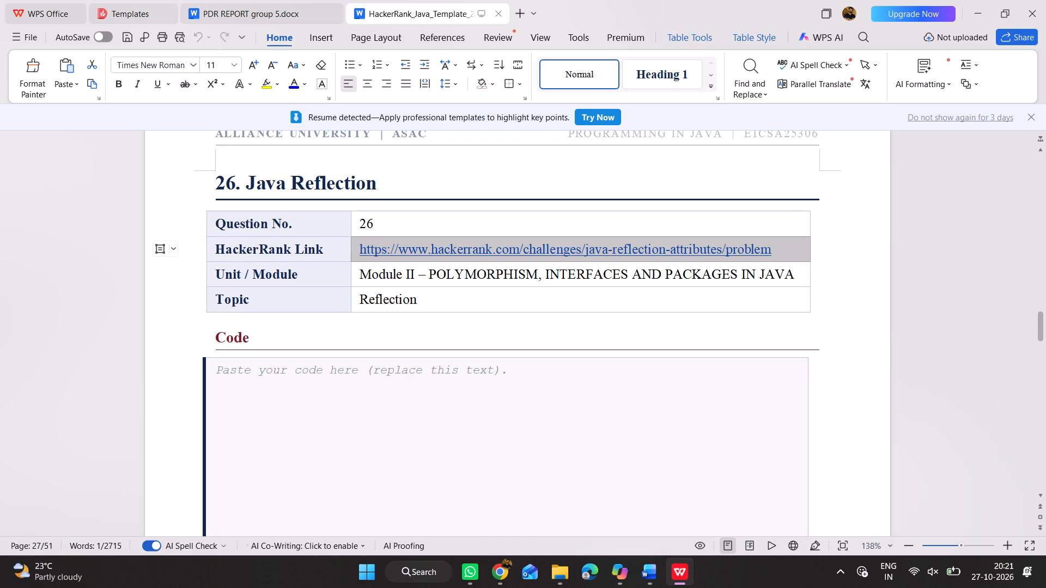
pyautogui.scroll(-16, 465, 321)
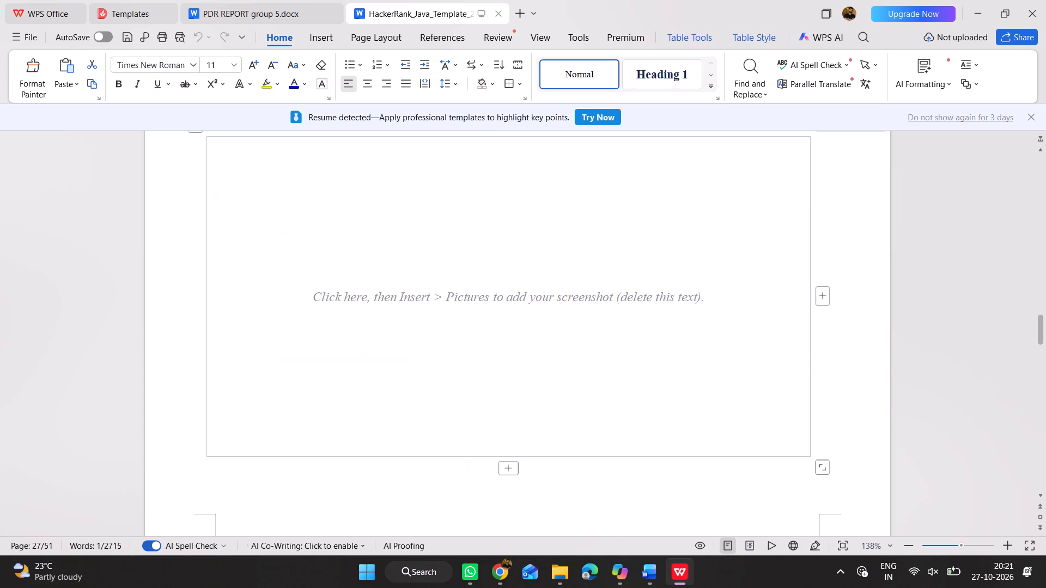
pyautogui.scroll(-8, 387, 284)
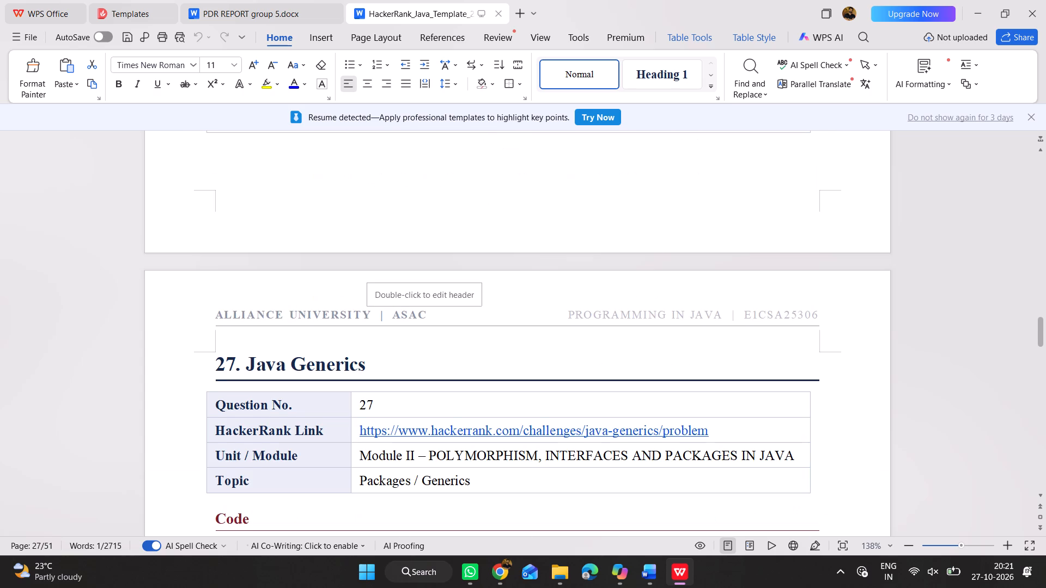
pyautogui.scroll(-3, 378, 273)
pyautogui.scroll(-4, 456, 278)
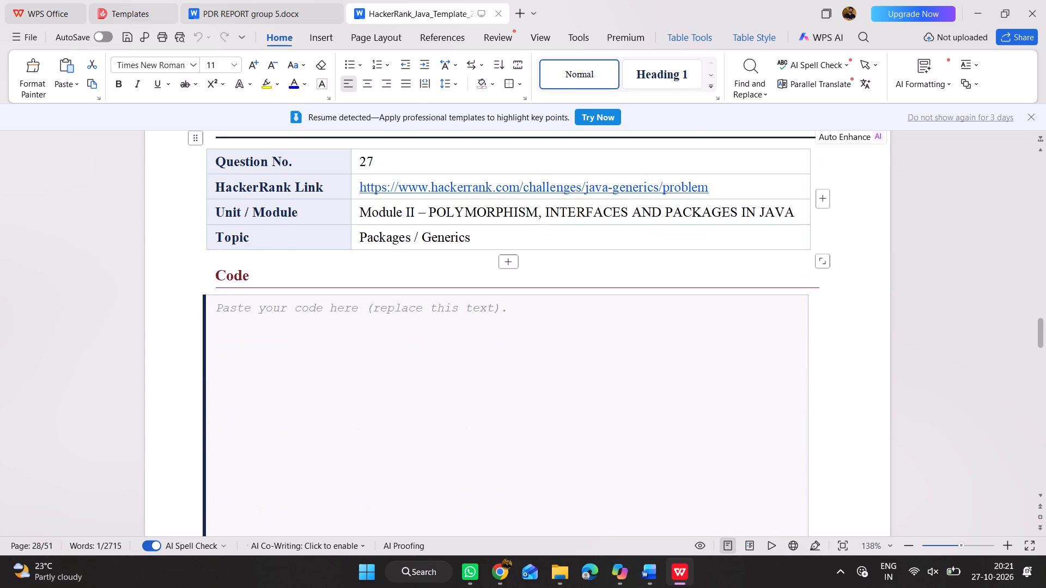
pyautogui.click(976, 12)
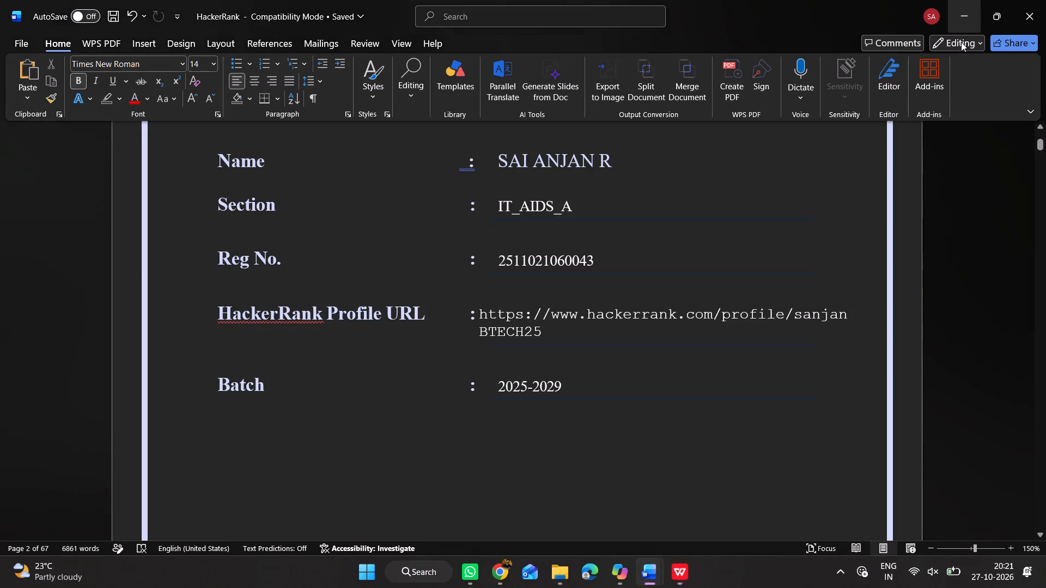
# Give the student details and first question a last check, save the HackerRank document and close it.
pyautogui.scroll(-12, 686, 383)
pyautogui.scroll(-13, 692, 369)
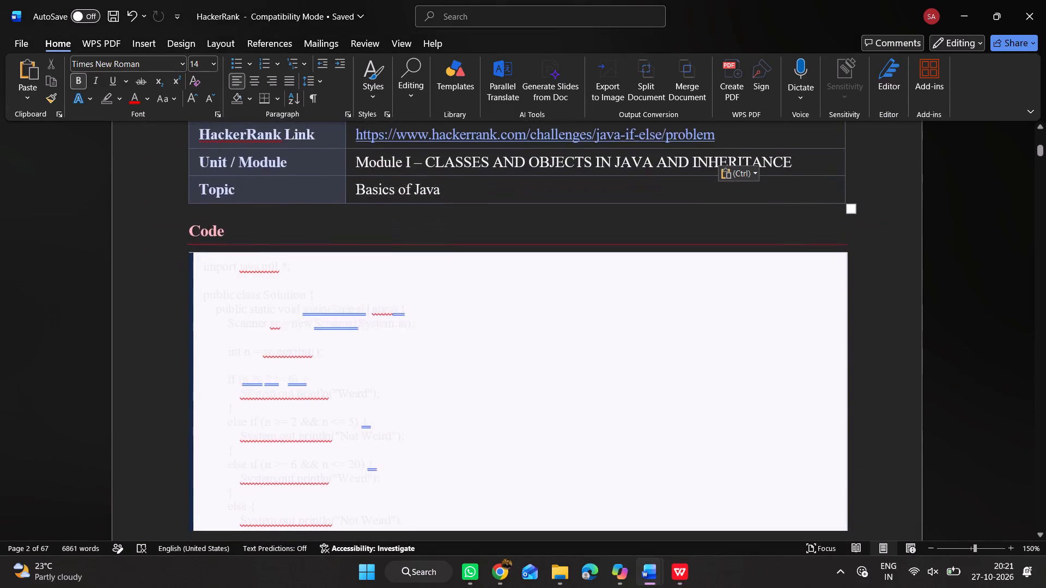
pyautogui.scroll(20, 695, 363)
pyautogui.scroll(5, 698, 346)
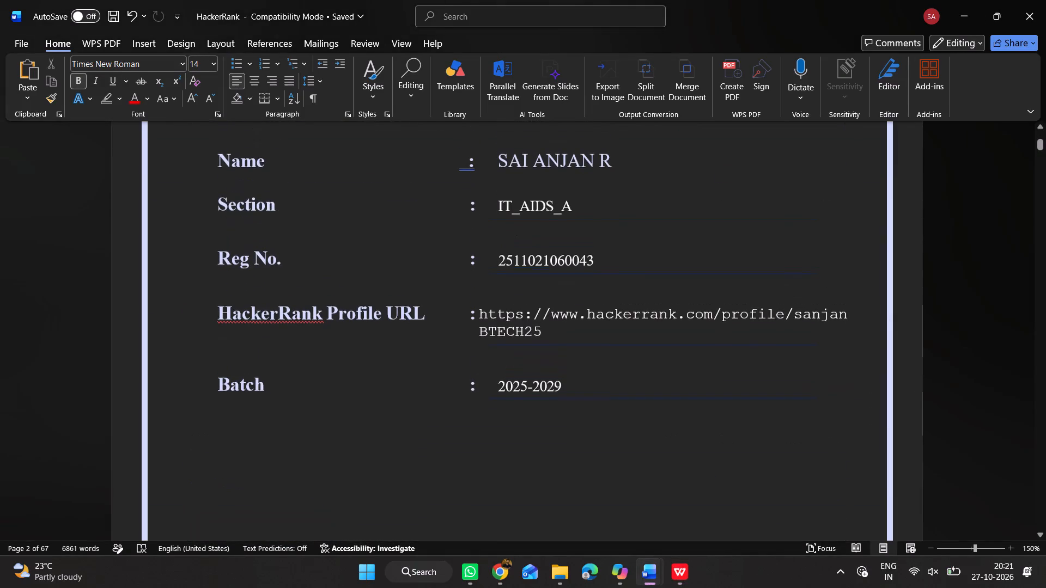
pyautogui.hotkey('ctrl', 's')
pyautogui.click(1024, 3)
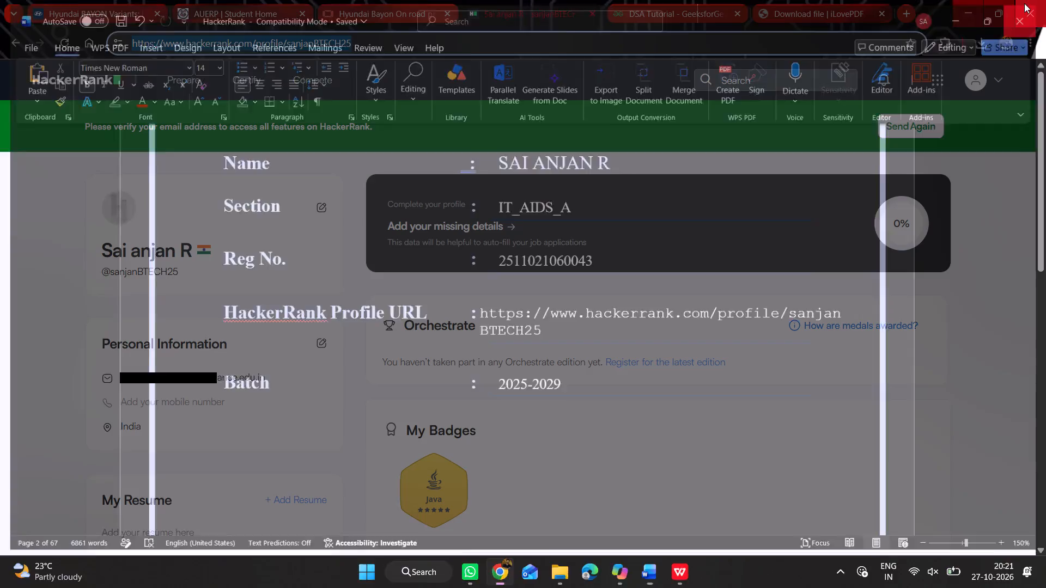
# Reopen the HackerRank document from the Downloads folder in Word.
pyautogui.click(1045, 587)
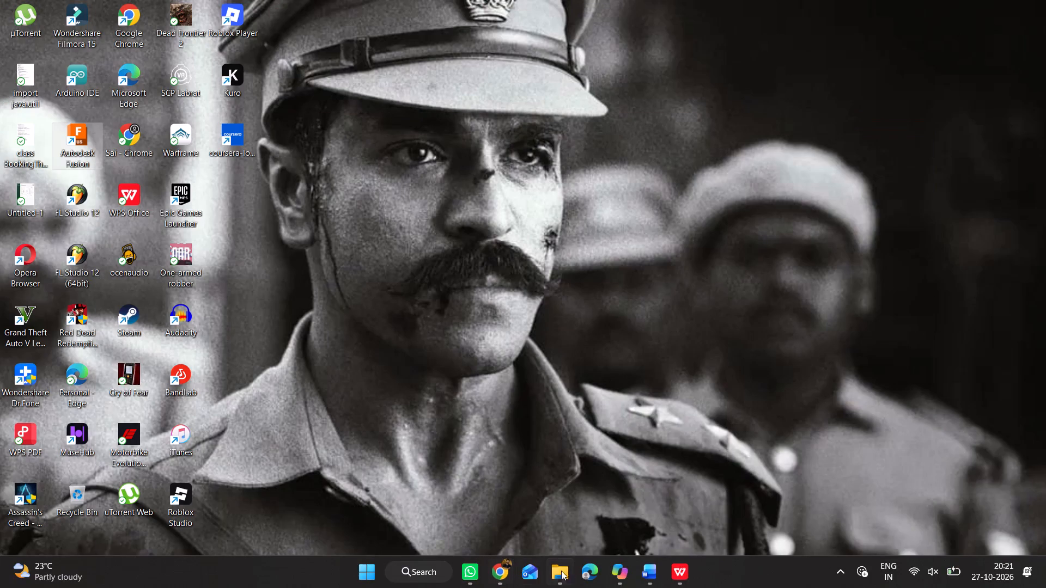
pyautogui.click(569, 570)
pyautogui.click(193, 172)
pyautogui.rightClick(193, 172)
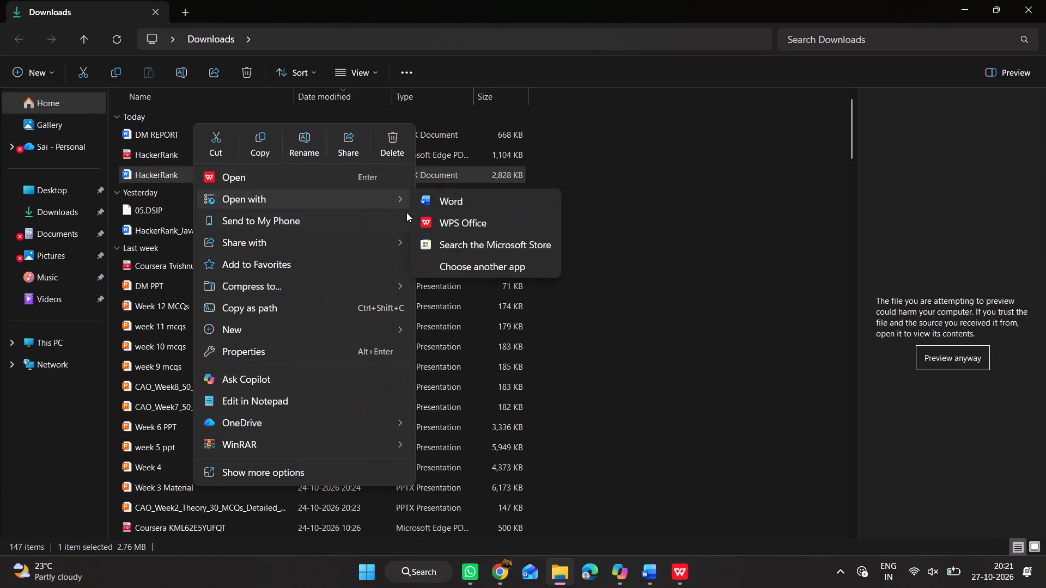
pyautogui.click(428, 200)
# Examine the reopened document from the cover headings through the student details to the first question's code.
pyautogui.scroll(-5, 421, 194)
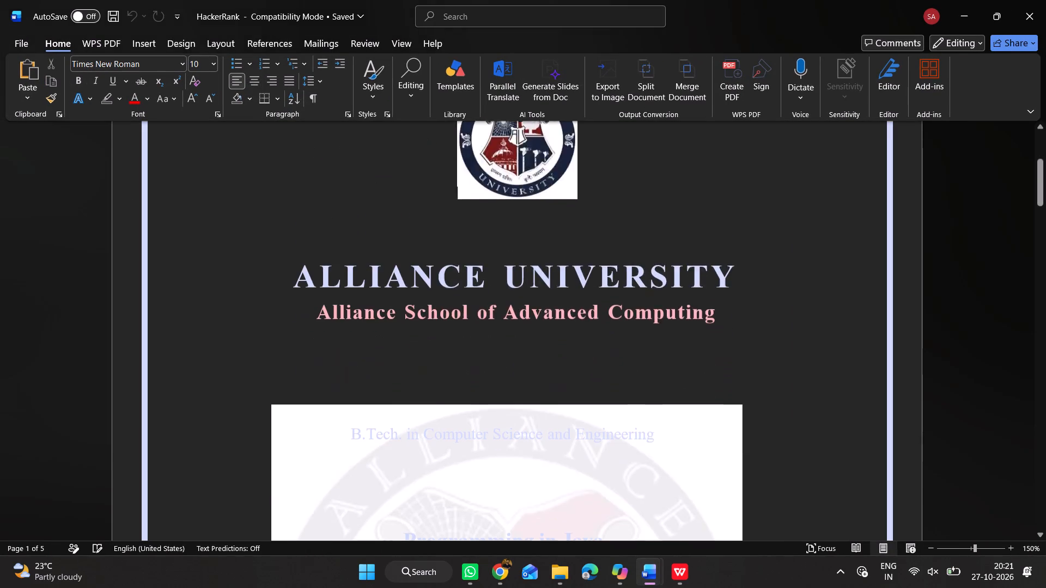
pyautogui.scroll(-4, 422, 195)
pyautogui.scroll(-8, 206, 241)
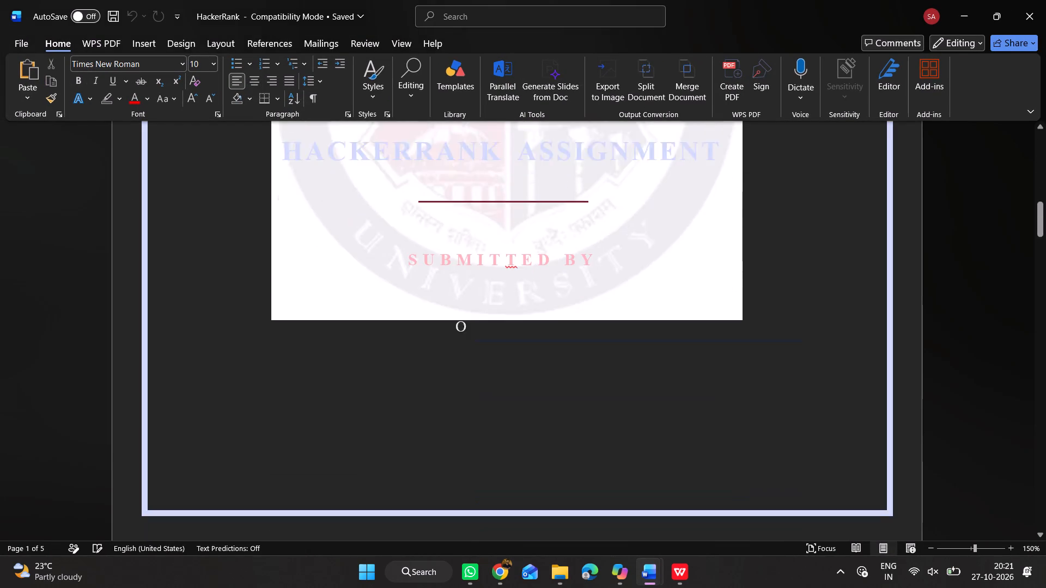
pyautogui.scroll(-14, 208, 237)
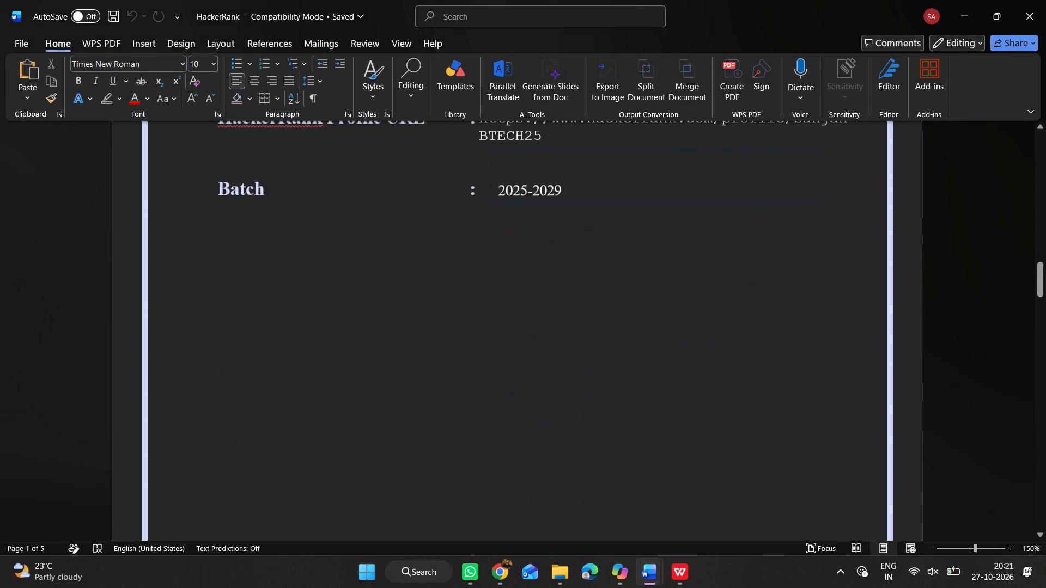
pyautogui.scroll(-19, 208, 237)
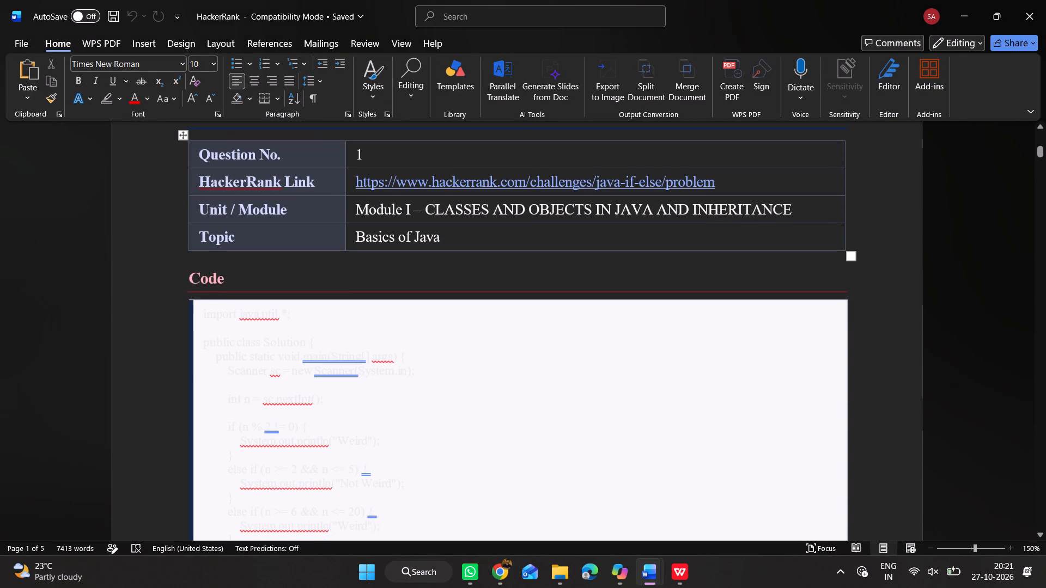
# Save the reopened HackerRank document and close its window.
pyautogui.hotkey('ctrl', 's')
pyautogui.hotkey('ctrl', 's')
pyautogui.click(1045, 0)
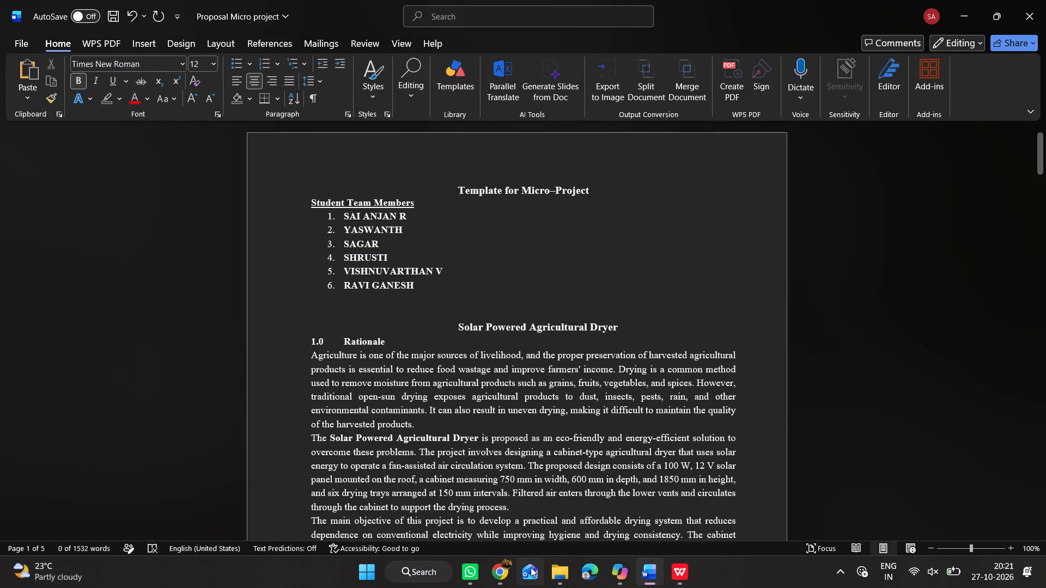
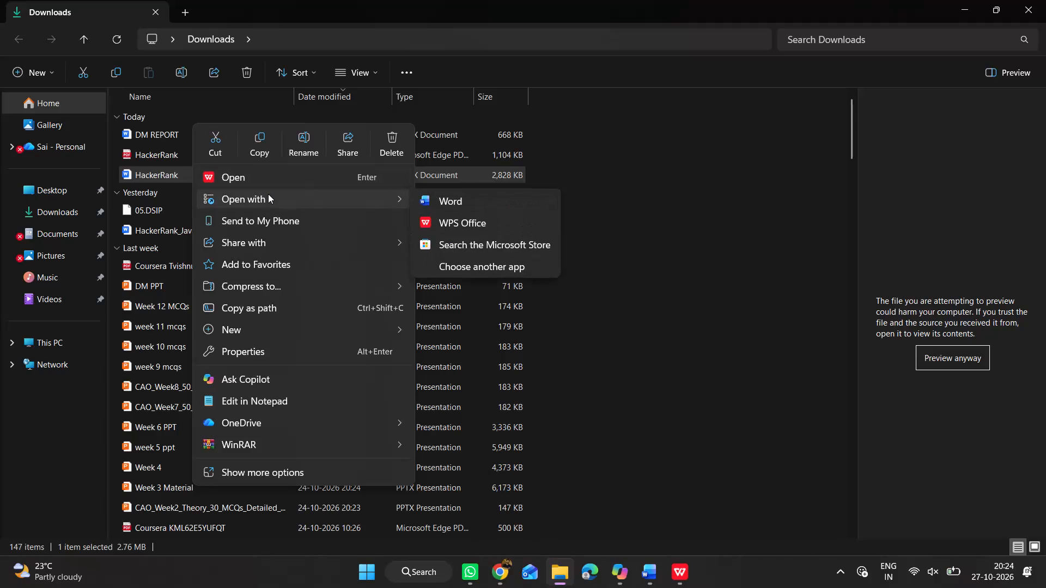
# Open the HackerRank document from the Downloads folder in Word again.
pyautogui.click(494, 201)
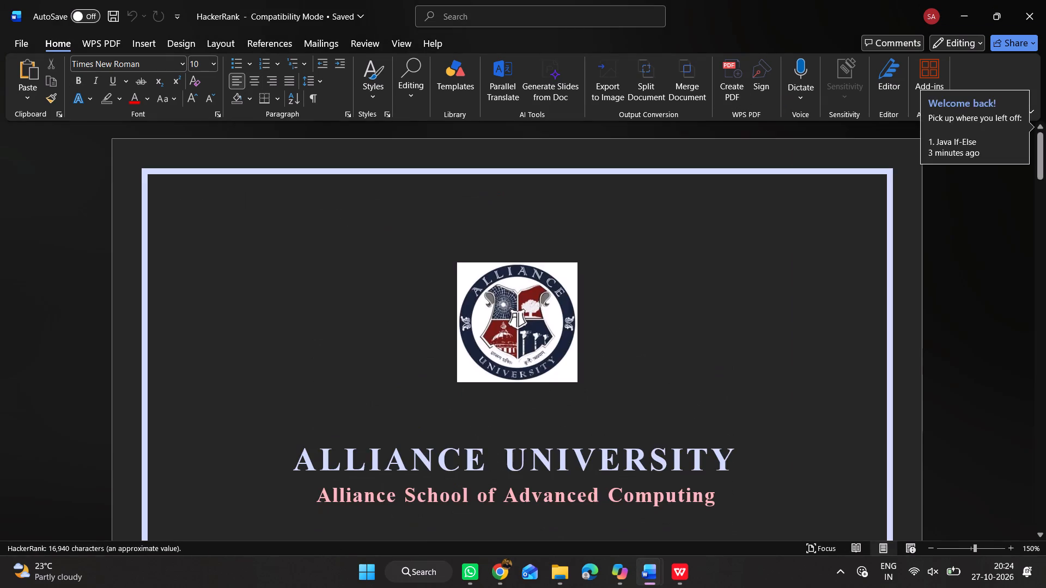
# Replace the student name in the Name row of the second page's details with the other student's full name in capitals.
pyautogui.scroll(-20, 608, 275)
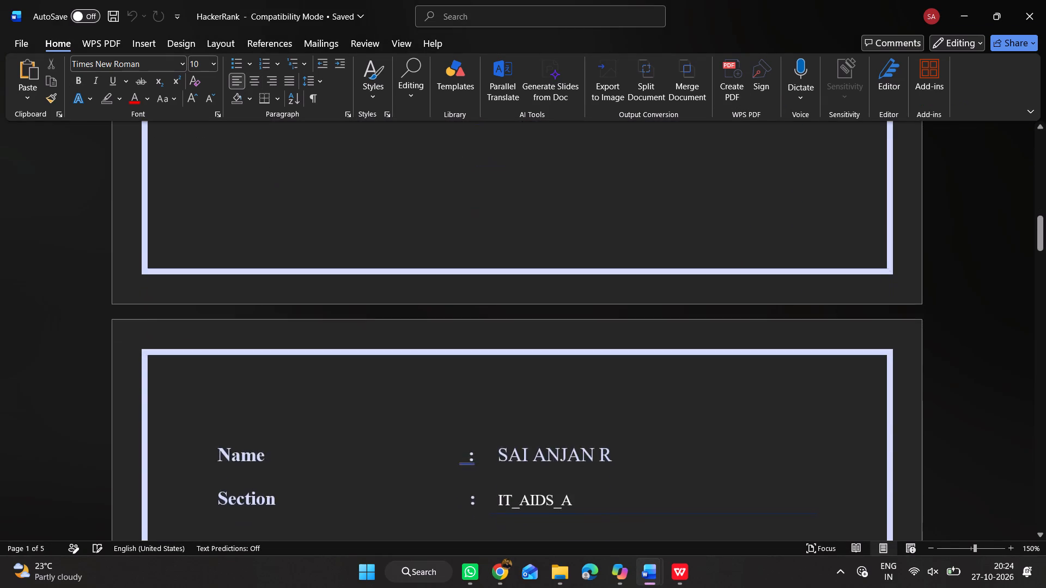
pyautogui.scroll(-2, 612, 268)
pyautogui.click(676, 367)
pyautogui.moveTo(655, 366); pyautogui.dragTo(493, 351)
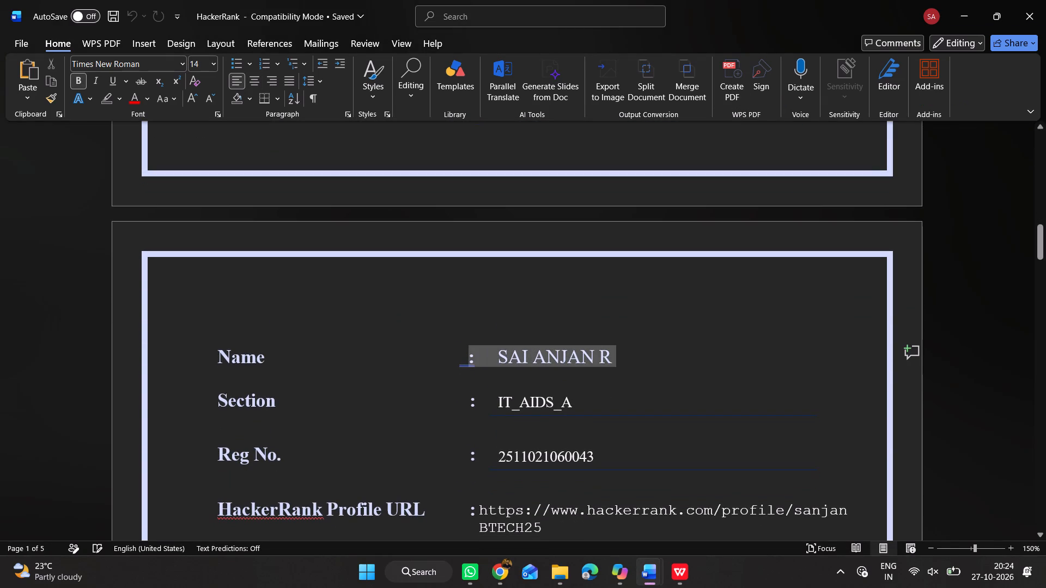
pyautogui.moveTo(493, 351); pyautogui.dragTo(501, 352)
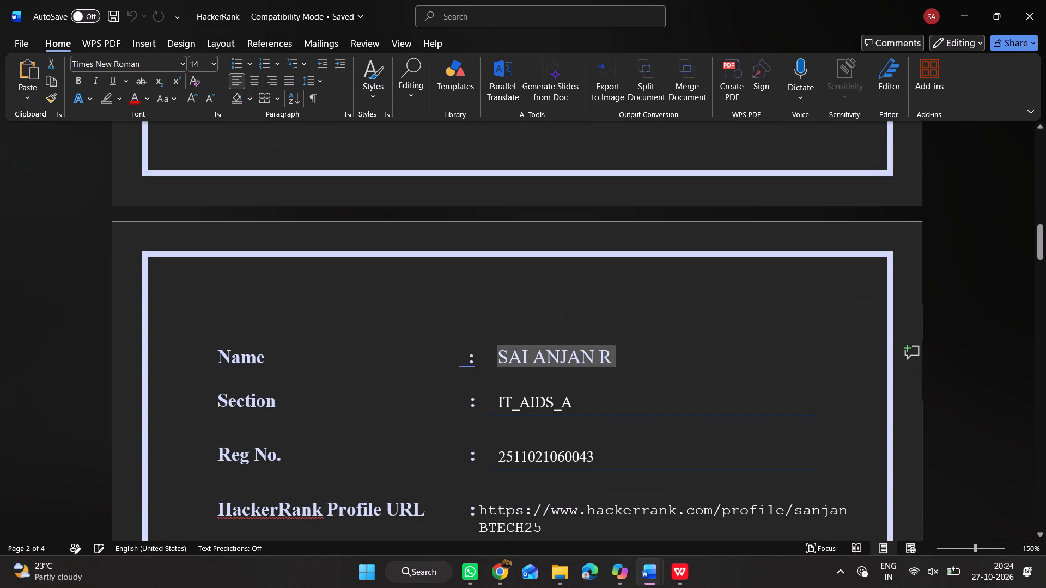
pyautogui.press('BackSpace')
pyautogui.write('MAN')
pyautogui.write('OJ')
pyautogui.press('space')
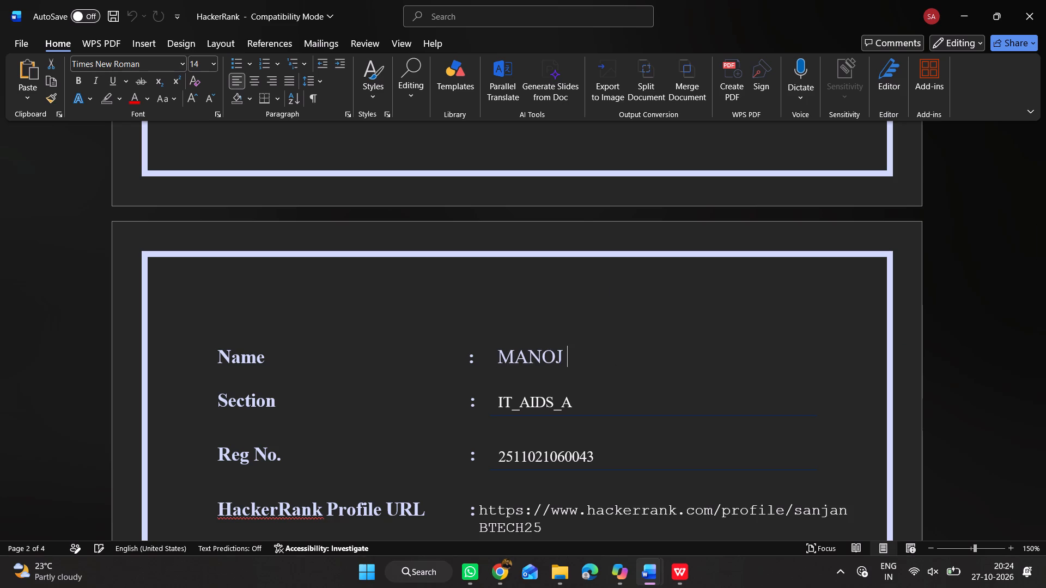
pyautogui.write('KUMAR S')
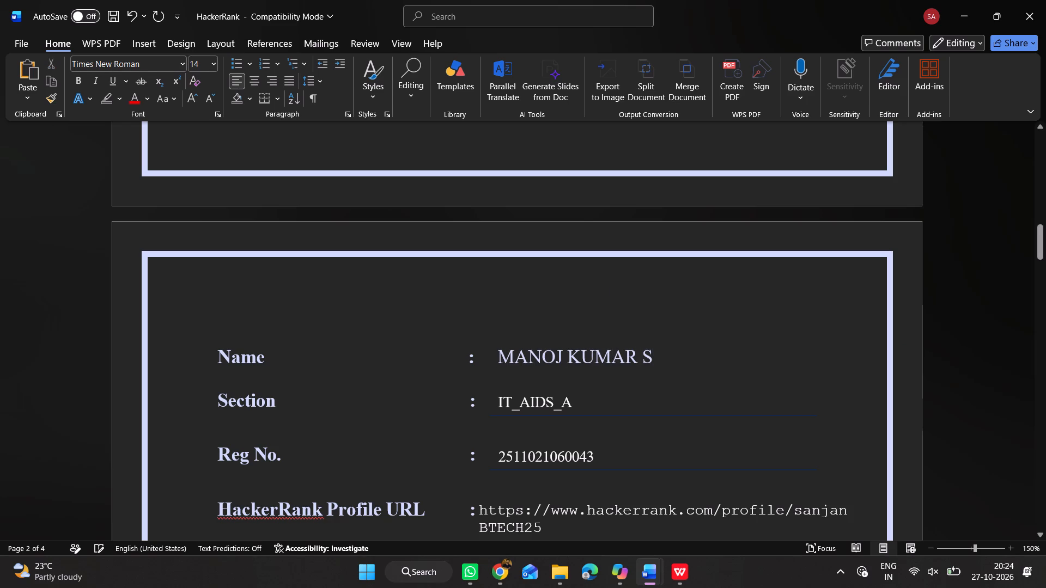
# Replace the last three digits of the Reg No. entry with the other student's registration digits.
pyautogui.scroll(-2, 623, 386)
pyautogui.click(624, 365)
pyautogui.click(607, 348)
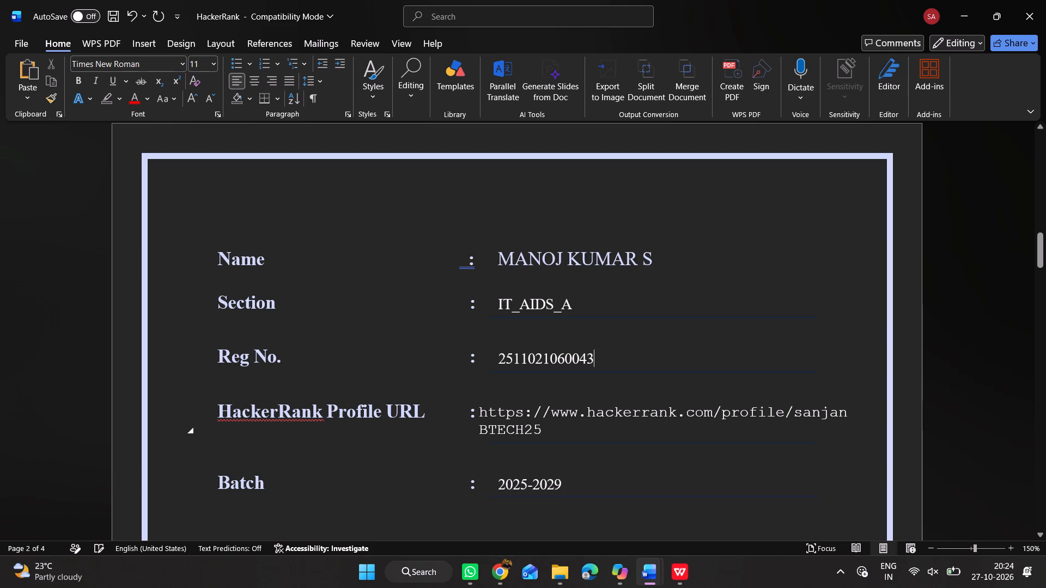
pyautogui.press('BackSpace')
pyautogui.press('BackSpace')
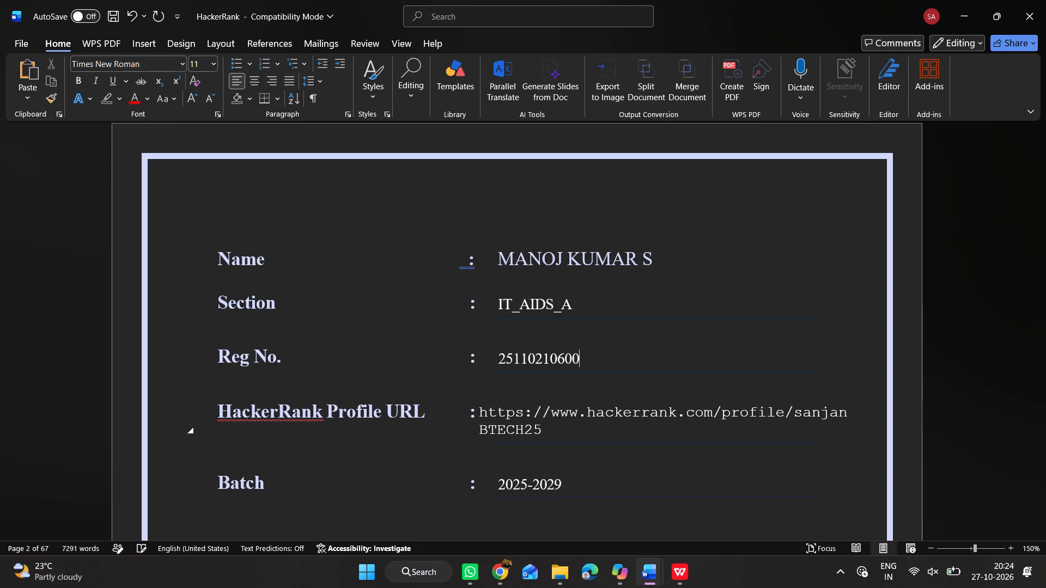
pyautogui.press('BackSpace')
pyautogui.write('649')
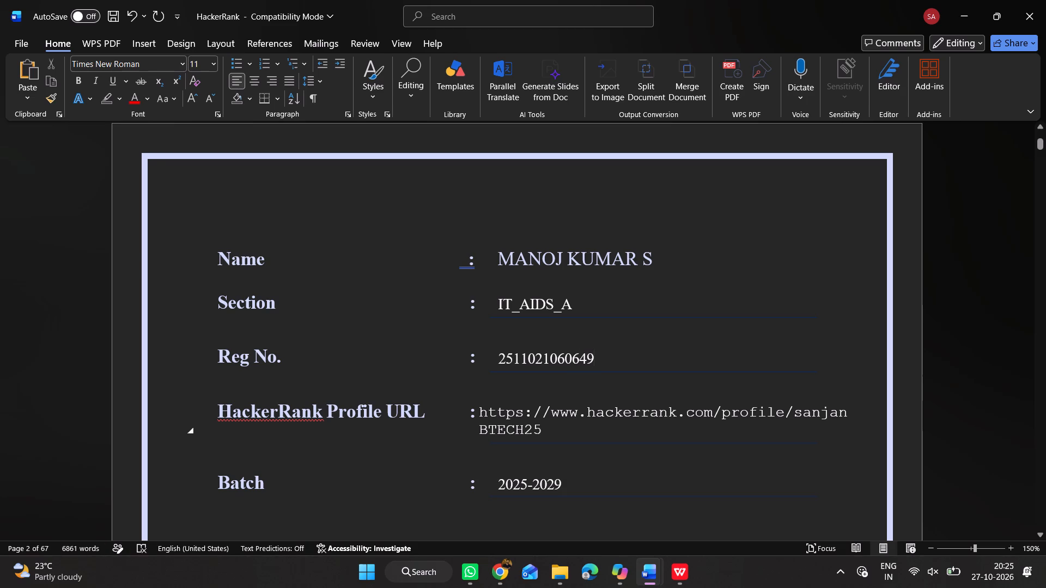
# Delete the username at the end of the HackerRank Profile URL, keeping the address up to "/profile/".
pyautogui.moveTo(793, 414); pyautogui.dragTo(805, 425)
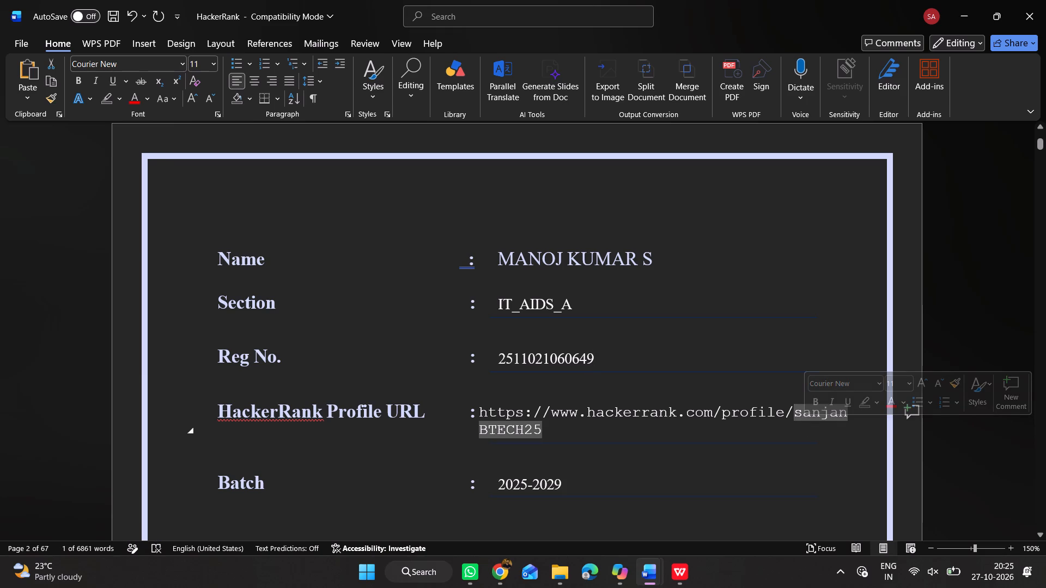
pyautogui.press('BackSpace')
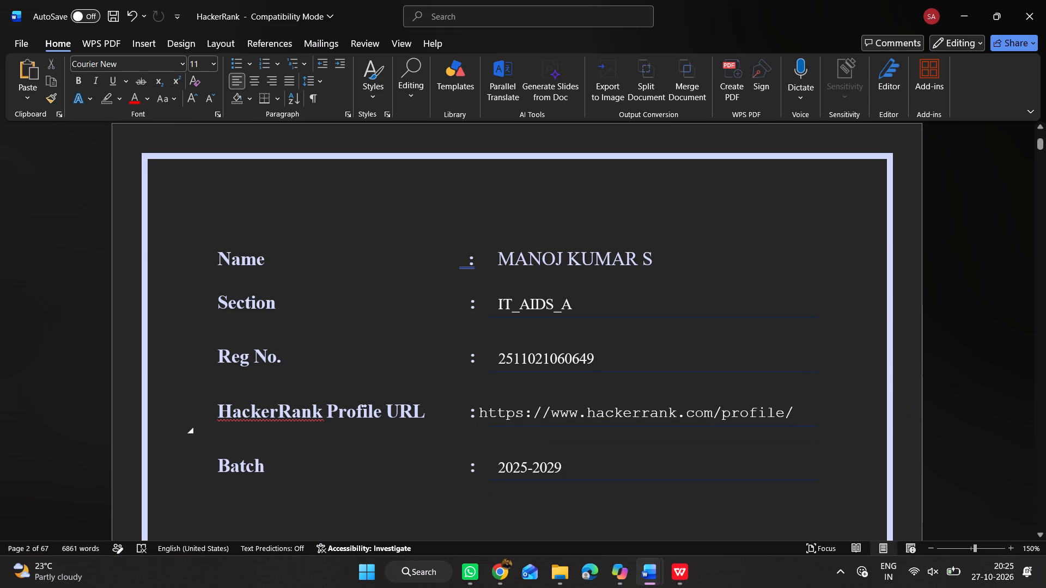
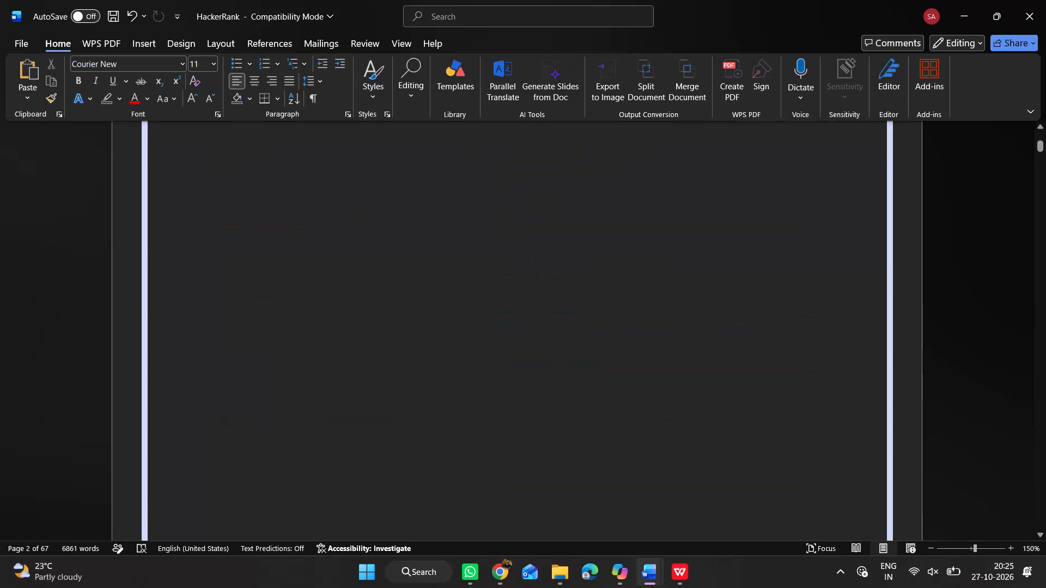
# Review the edited details page, the code and test-case screenshots of the following challenges, and the cover page.
pyautogui.scroll(1, 774, 408)
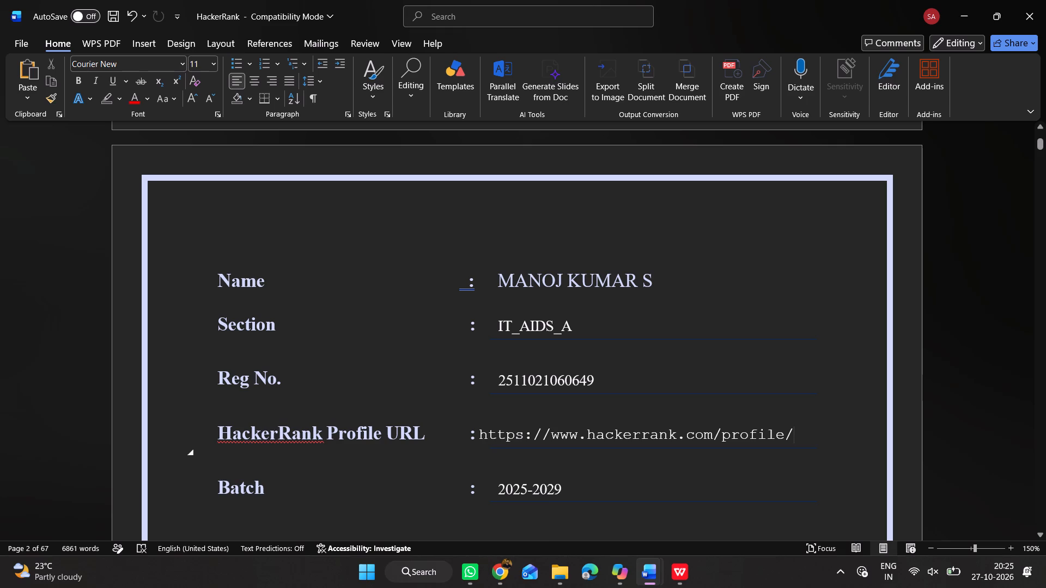
pyautogui.scroll(-10, 781, 433)
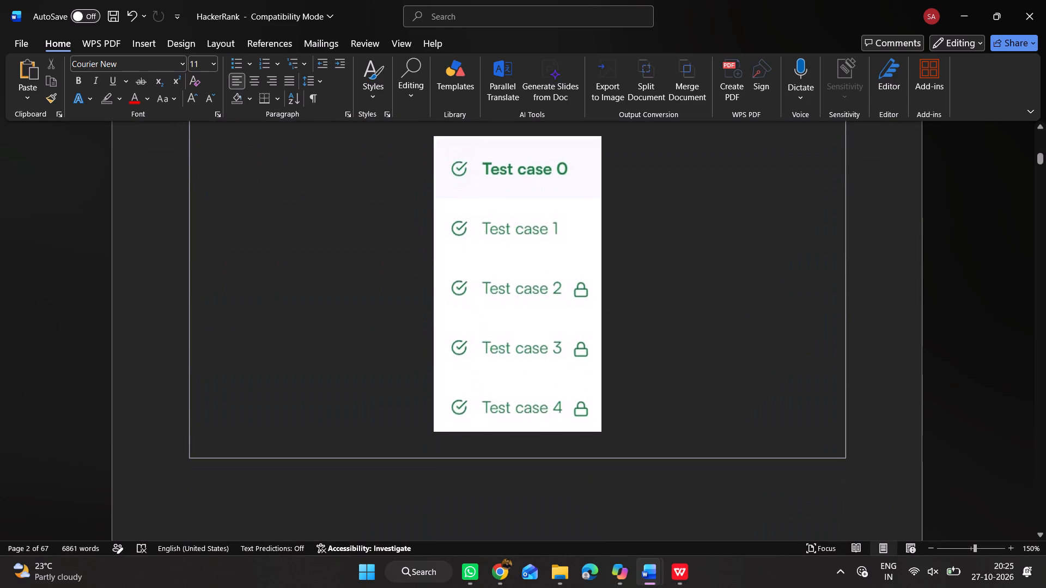
pyautogui.scroll(-6, 781, 433)
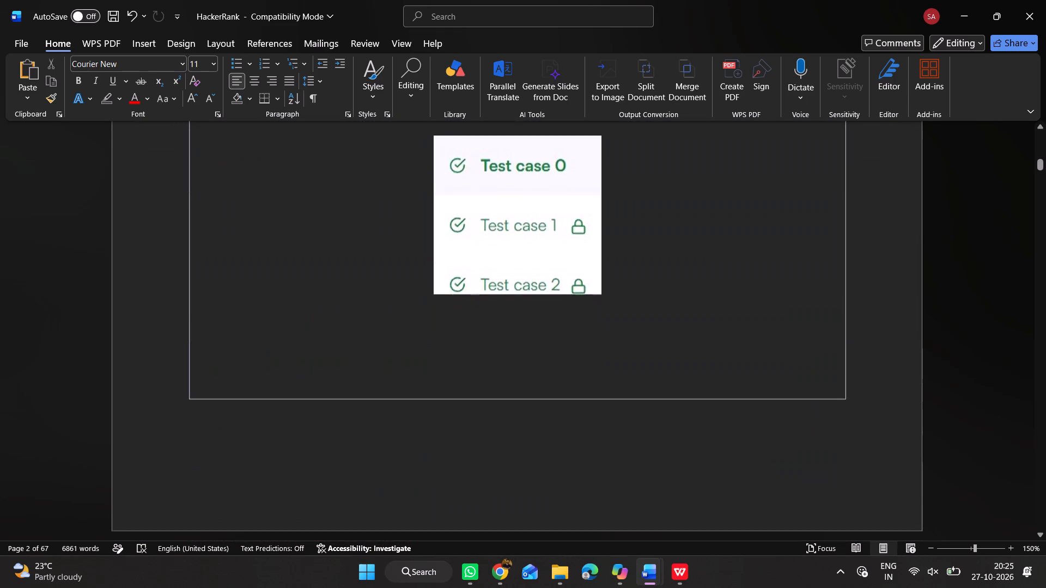
pyautogui.scroll(-3, 781, 433)
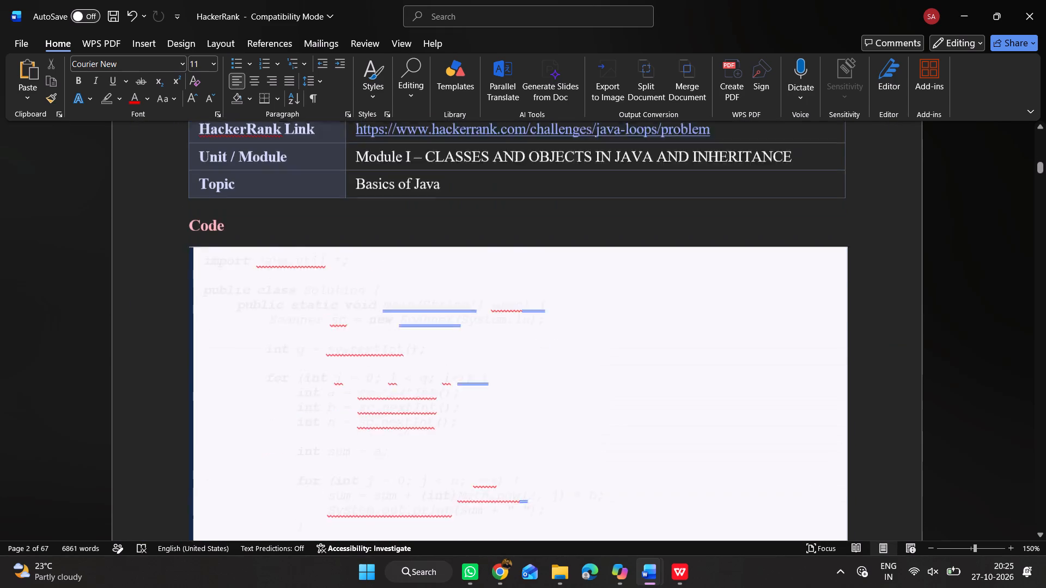
pyautogui.scroll(-1, 781, 433)
pyautogui.hscroll(1, 781, 433)
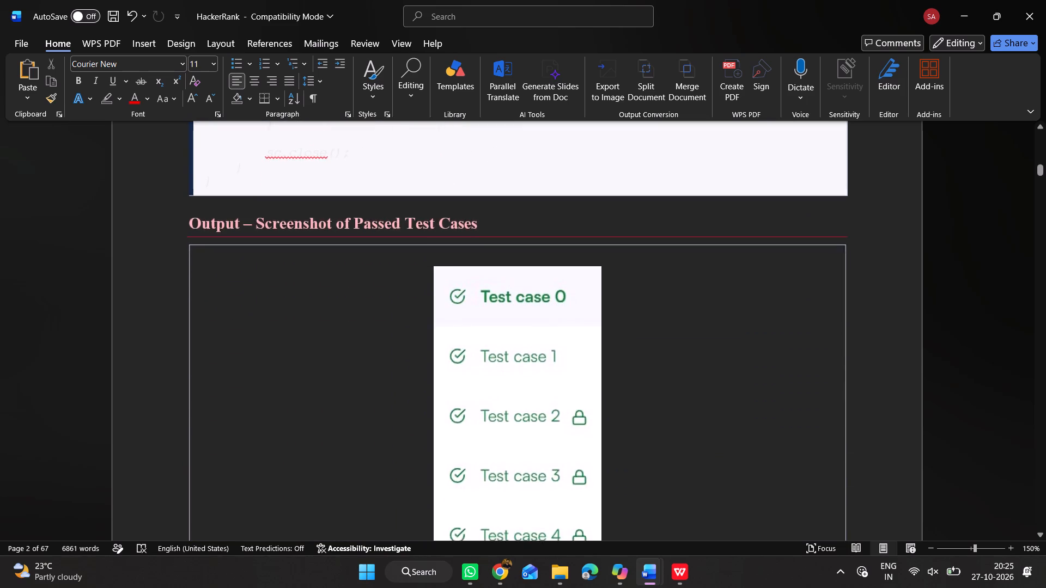
pyautogui.scroll(-5, 781, 433)
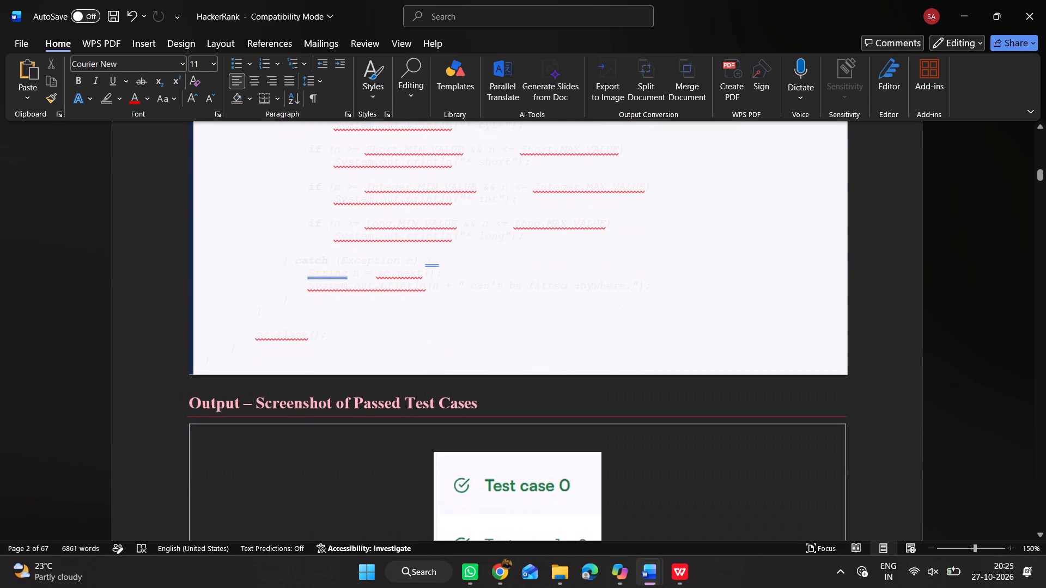
pyautogui.scroll(-9, 781, 433)
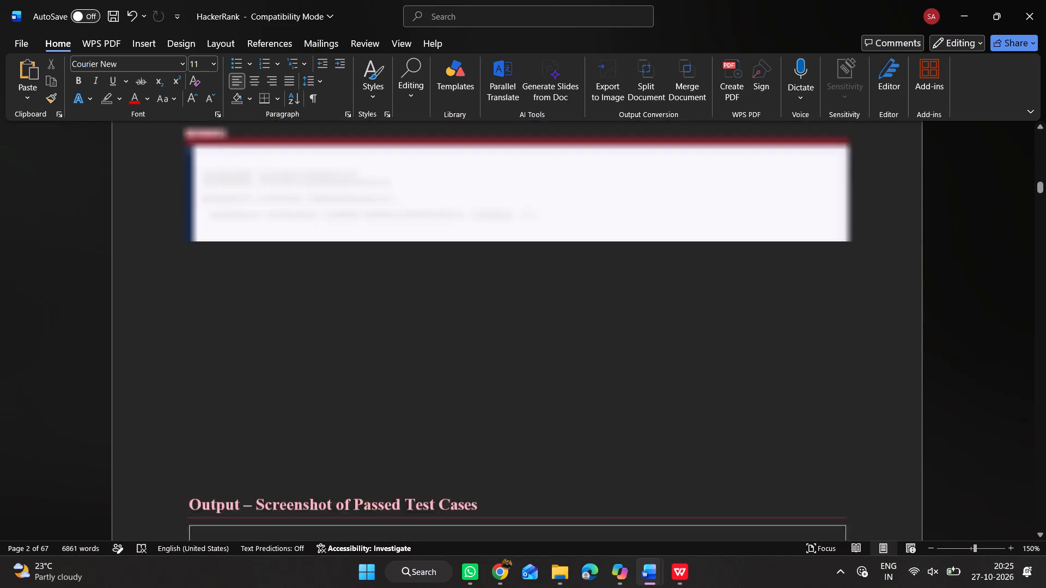
pyautogui.scroll(17, 781, 433)
pyautogui.scroll(16, 781, 433)
pyautogui.scroll(14, 781, 433)
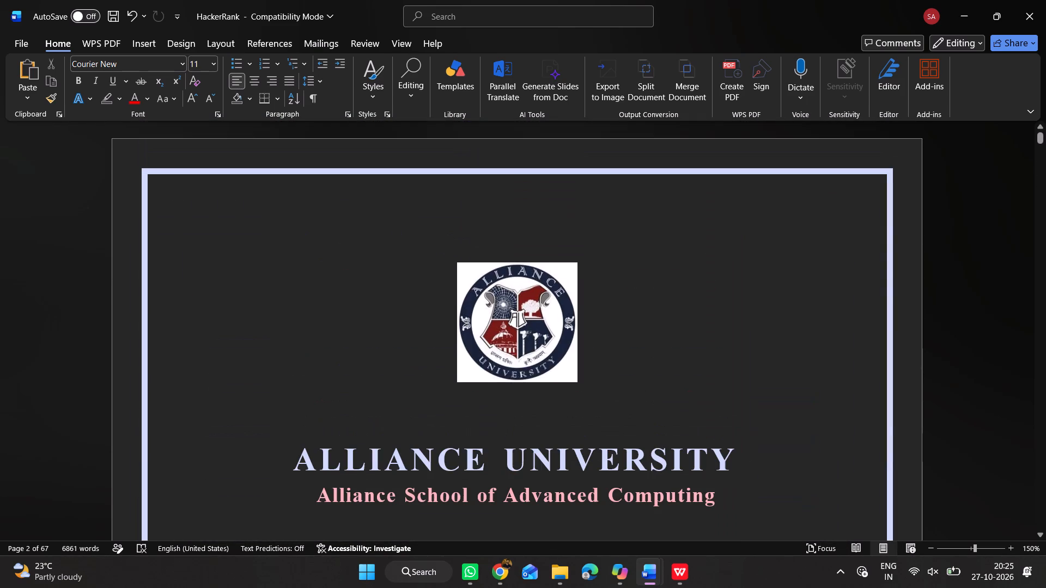
pyautogui.scroll(-7, 781, 433)
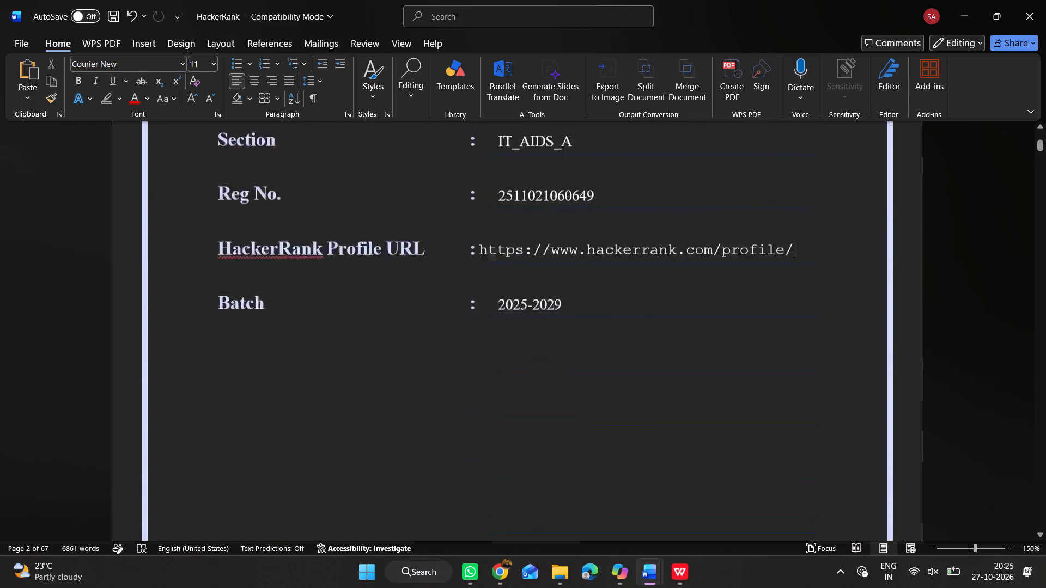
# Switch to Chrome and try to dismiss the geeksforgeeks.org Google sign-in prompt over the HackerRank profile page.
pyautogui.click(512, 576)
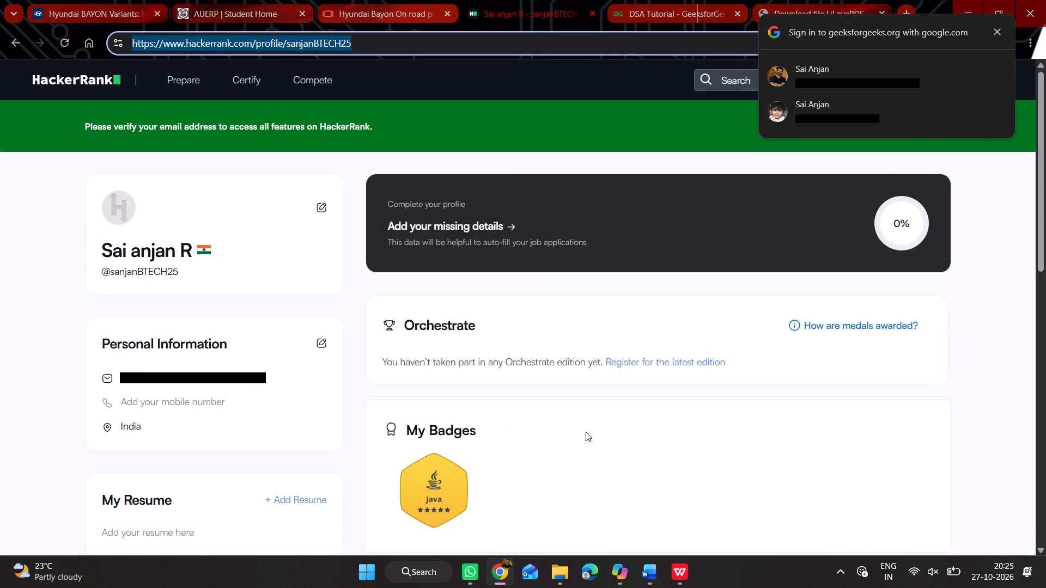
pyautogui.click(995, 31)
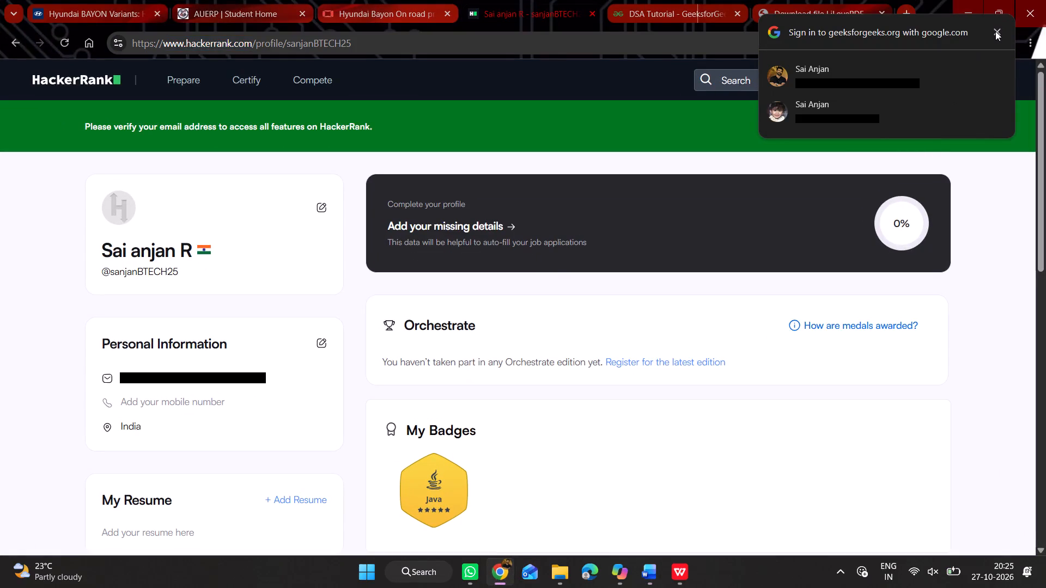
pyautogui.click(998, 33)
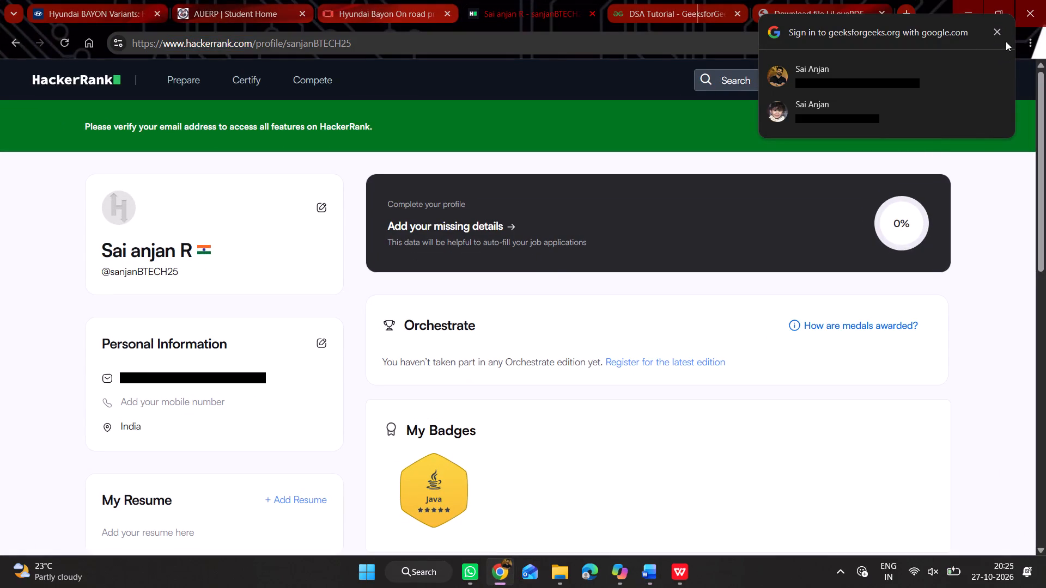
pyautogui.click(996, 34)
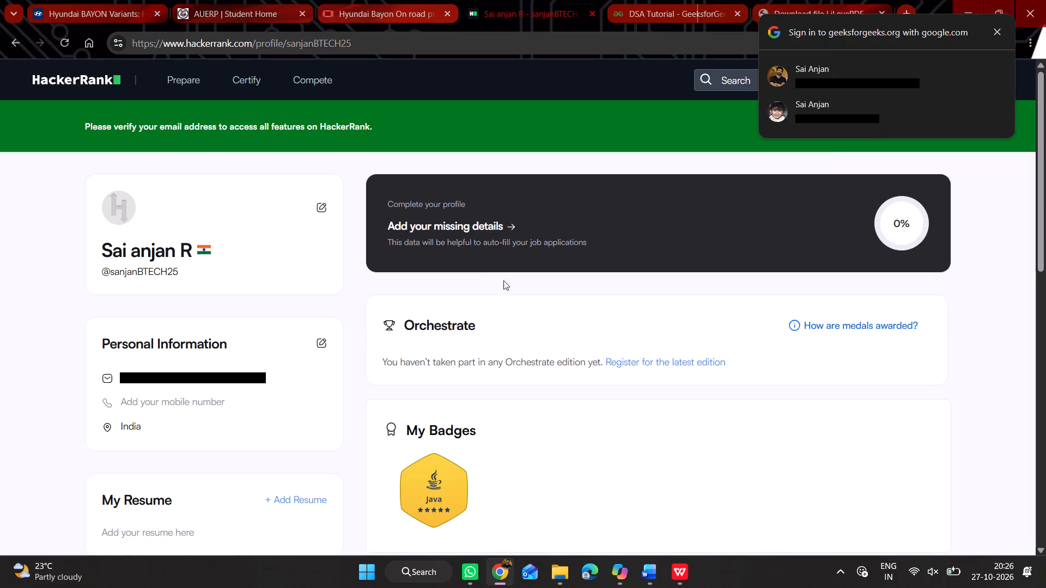
# Look at the open GeeksforGeeks DSA tutorial page and the iLovePDF download page in Chrome.
pyautogui.click(697, 0)
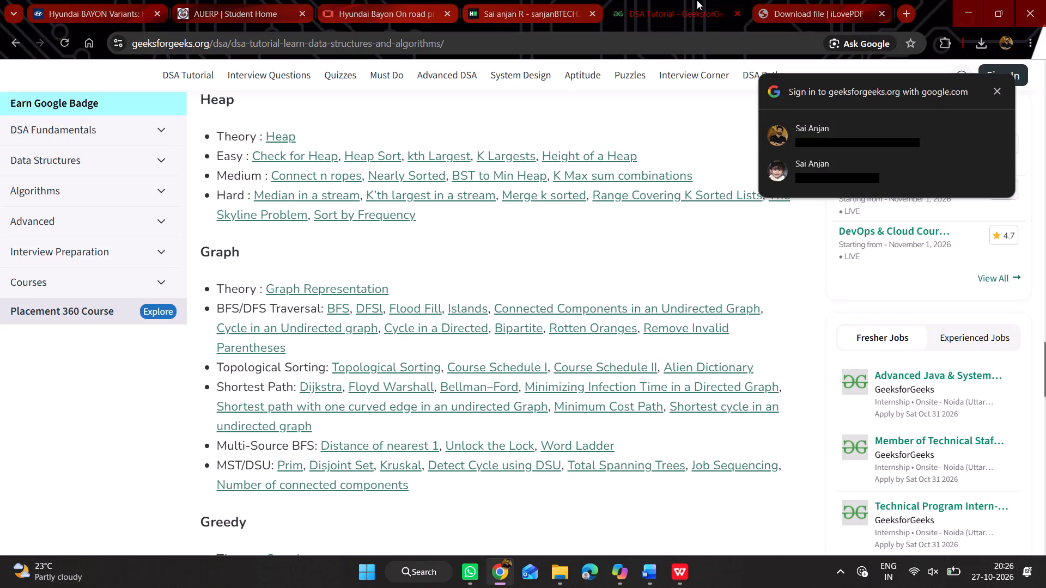
pyautogui.click(792, 0)
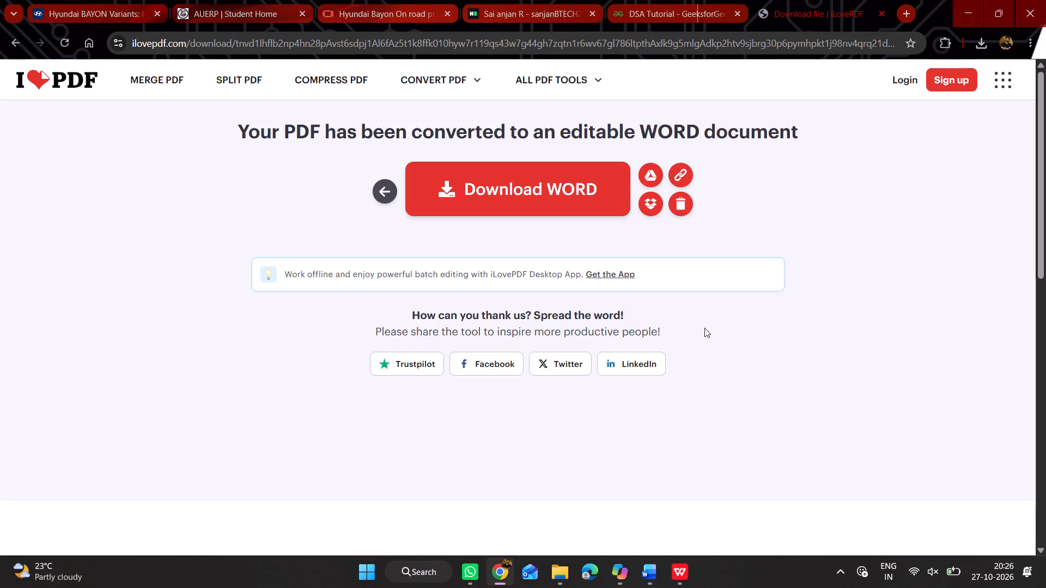
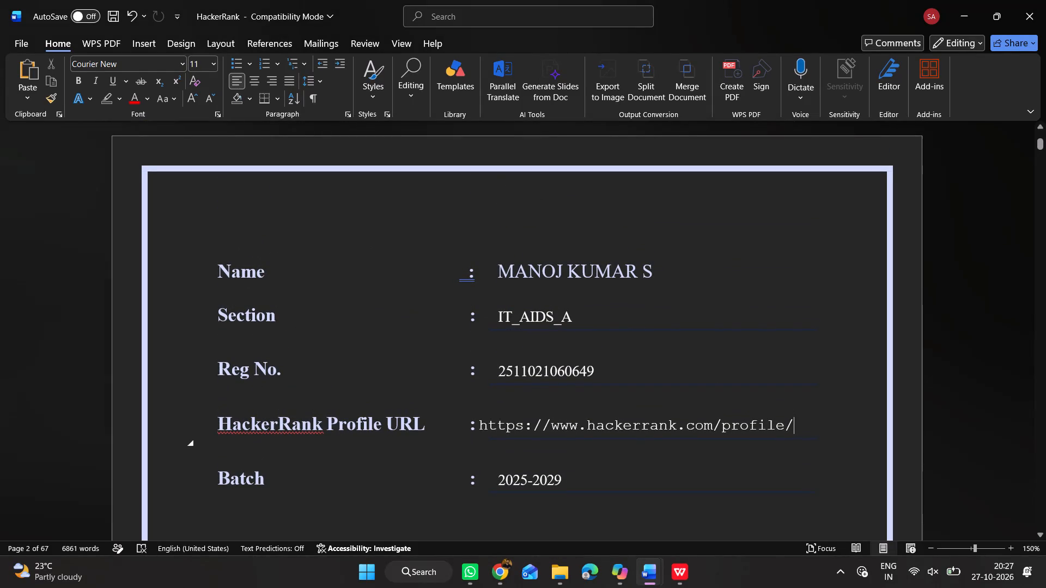
# Complete the HackerRank profile URL on the details page by adding the new student's lowercase username after "profile/".
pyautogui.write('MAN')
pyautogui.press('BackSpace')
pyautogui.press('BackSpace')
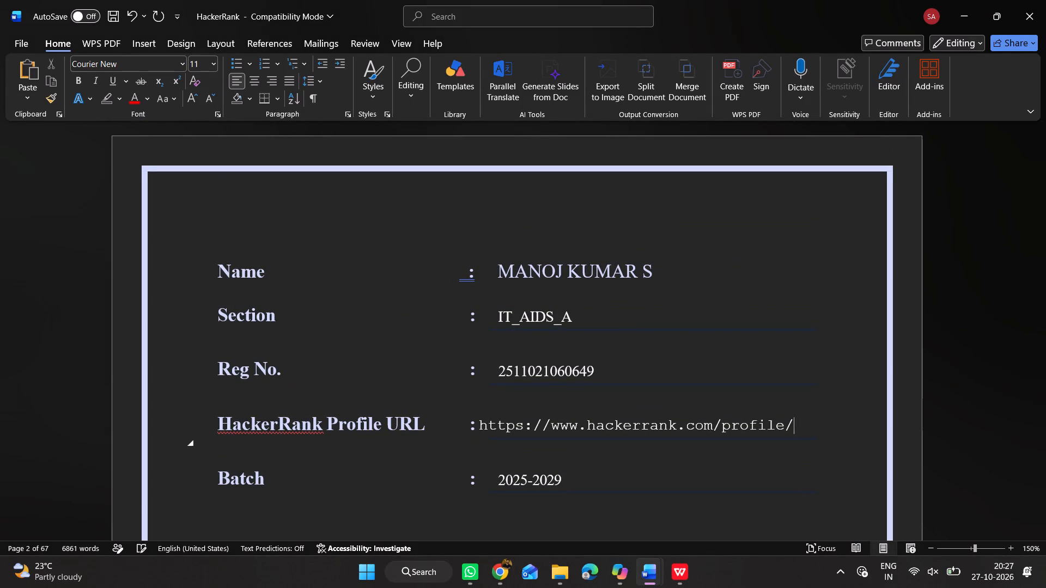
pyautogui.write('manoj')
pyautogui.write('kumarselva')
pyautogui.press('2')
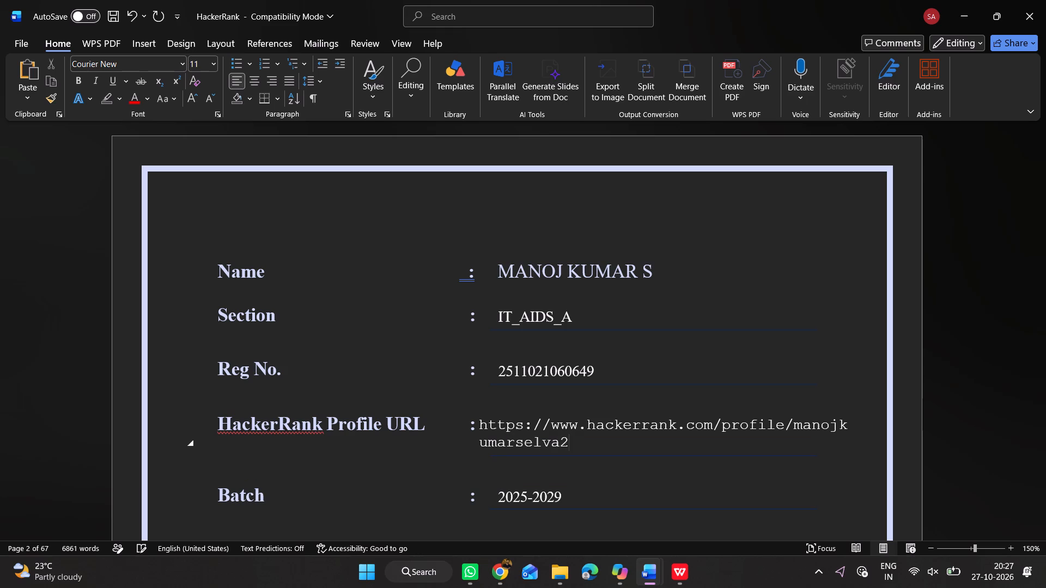
# Look briefly through the open Proposal Micro project document, and switch back towards the HackerRank document.
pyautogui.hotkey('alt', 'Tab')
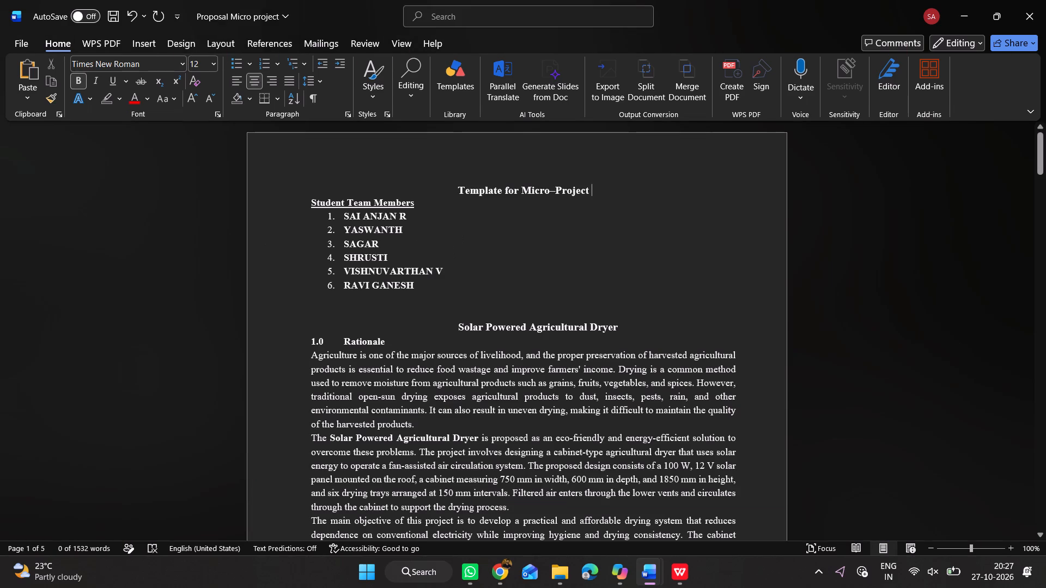
pyautogui.scroll(-3, 795, 414)
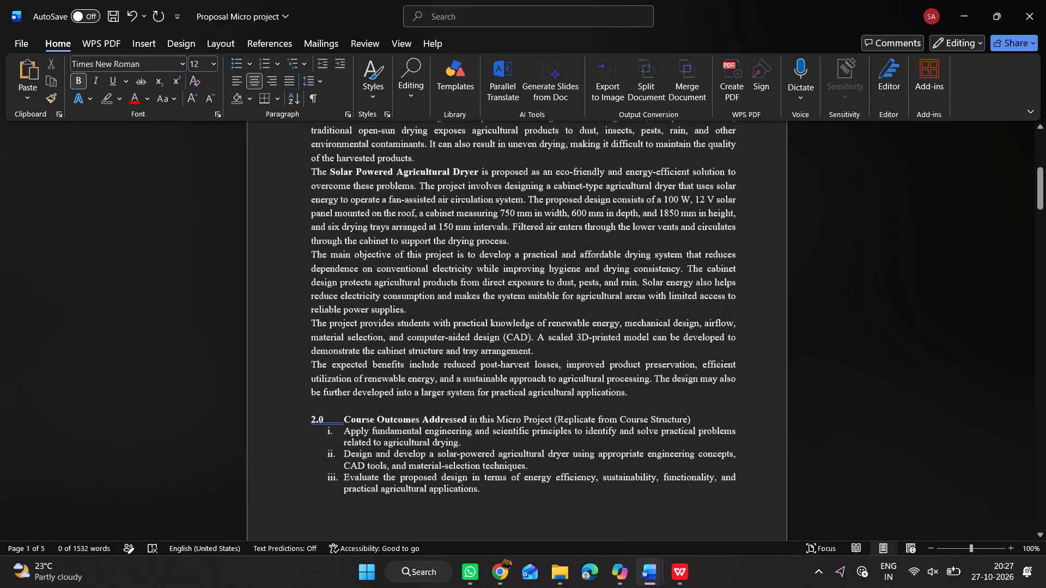
pyautogui.scroll(-2, 795, 414)
pyautogui.hotkey('alt', 'Tab')
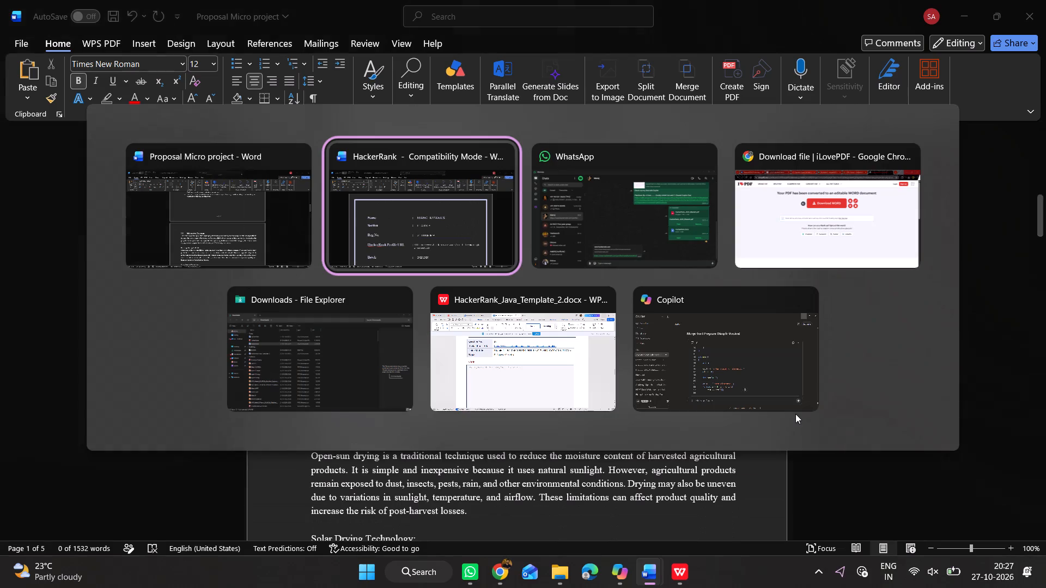
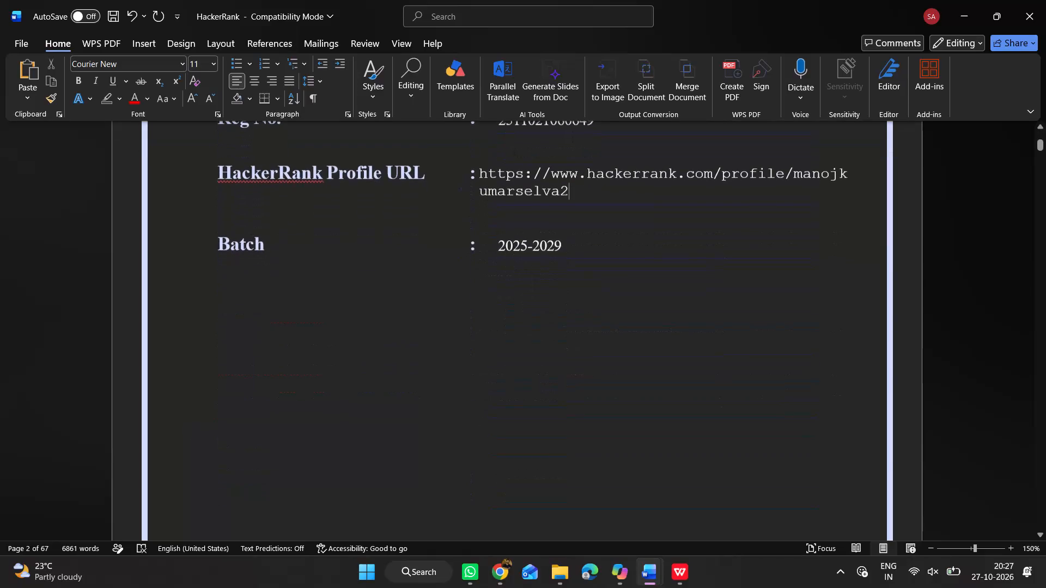
# Save the HackerRank document with the updated student details.
pyautogui.scroll(-2, 667, 394)
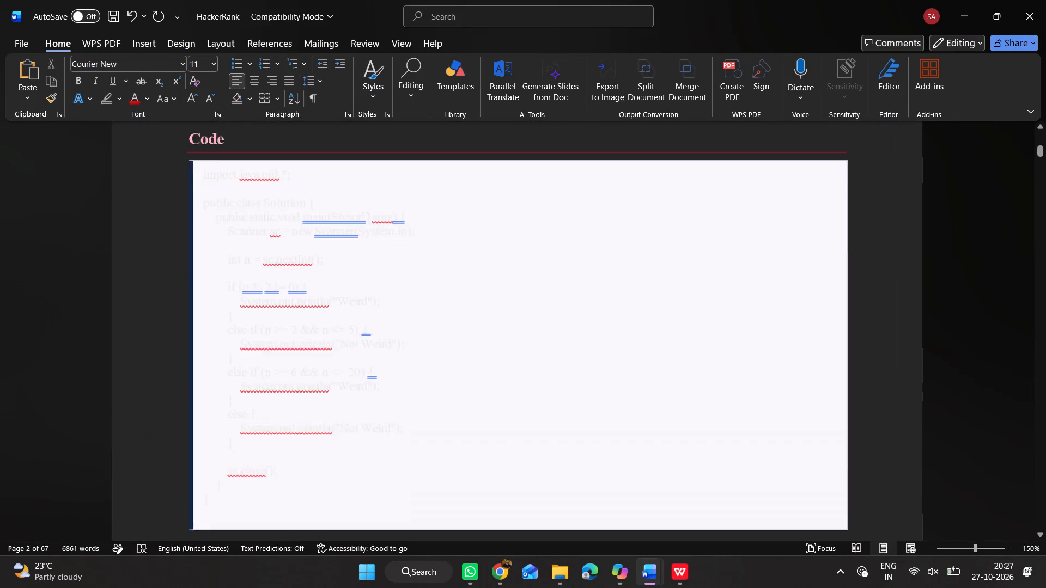
pyautogui.scroll(-1, 667, 394)
pyautogui.hotkey('ctrl', 's')
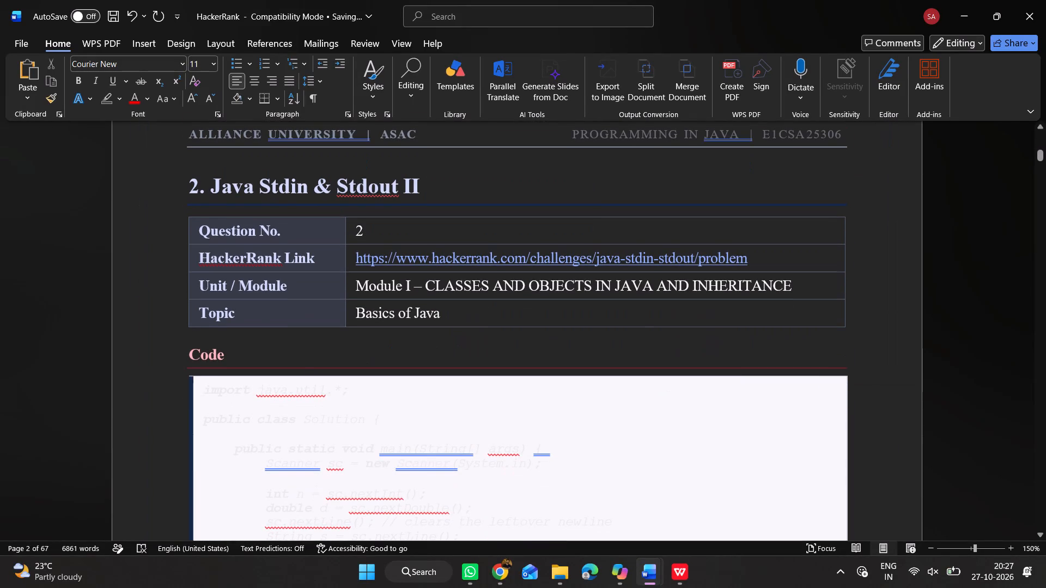
# Convert the HackerRank document to the newest Word file format, choosing not to be asked again about converting documents.
pyautogui.click(354, 15)
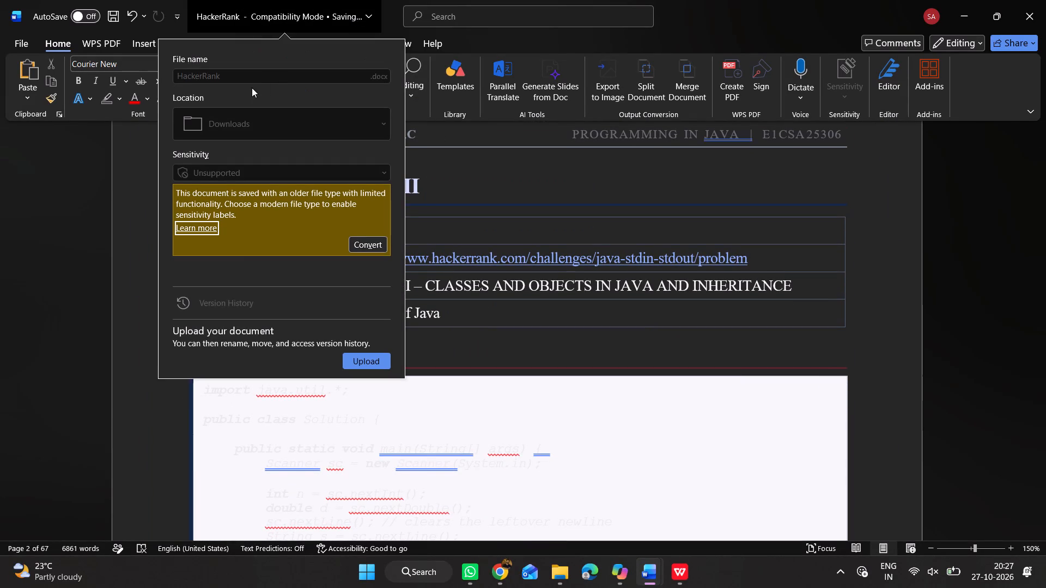
pyautogui.doubleClick(349, 73)
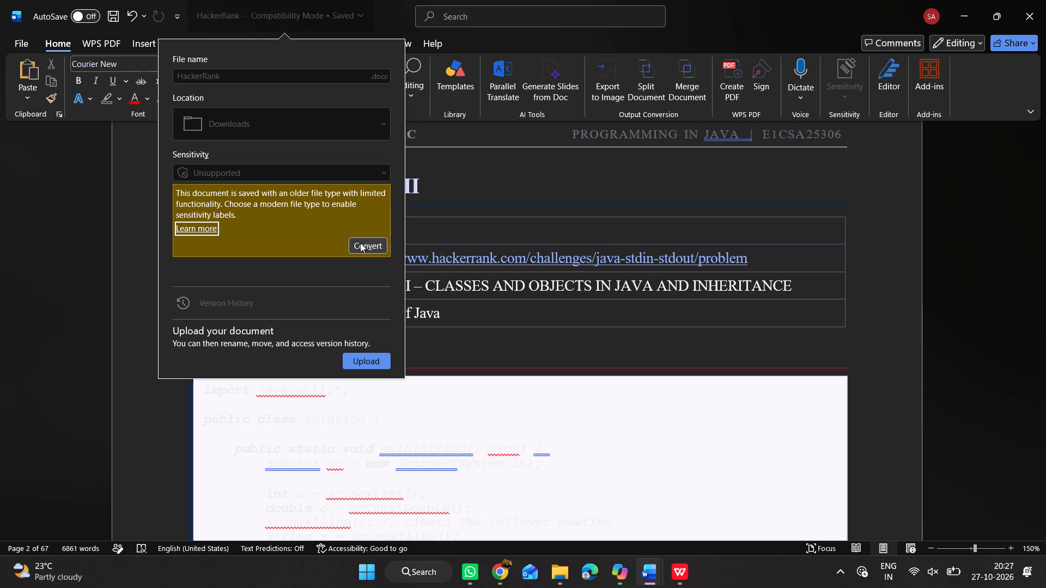
pyautogui.click(360, 243)
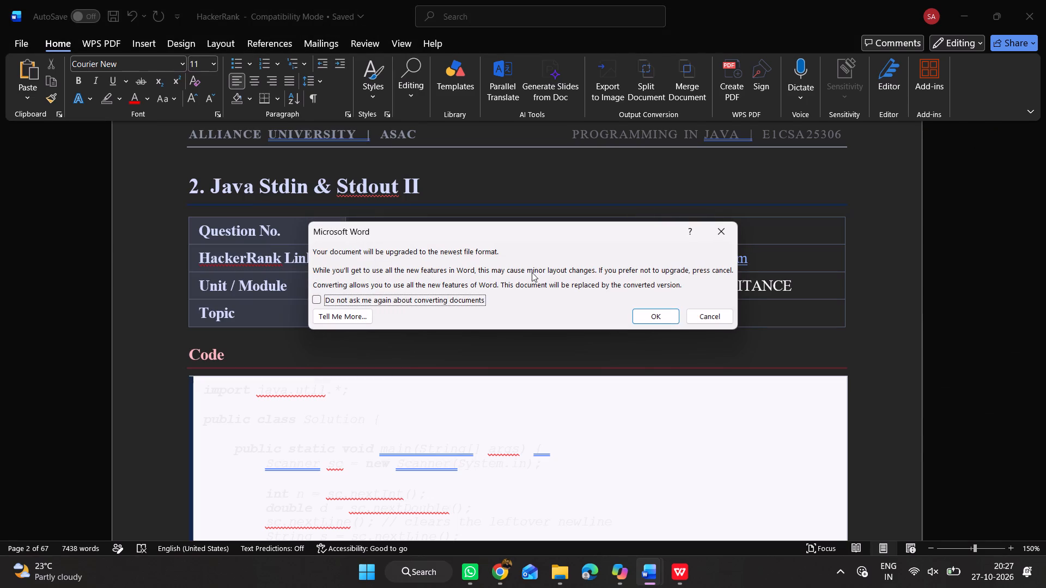
pyautogui.click(426, 301)
pyautogui.click(657, 320)
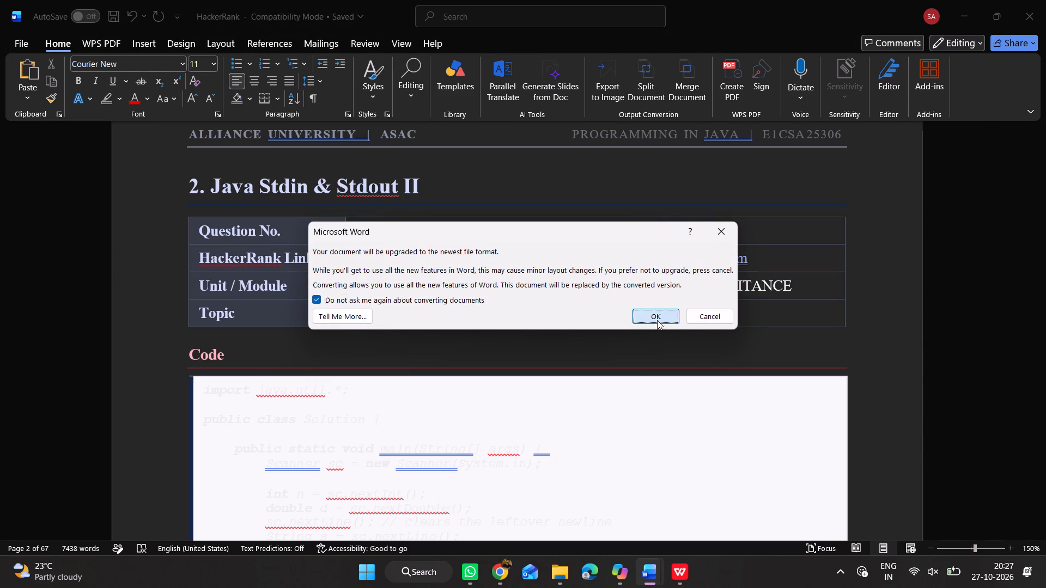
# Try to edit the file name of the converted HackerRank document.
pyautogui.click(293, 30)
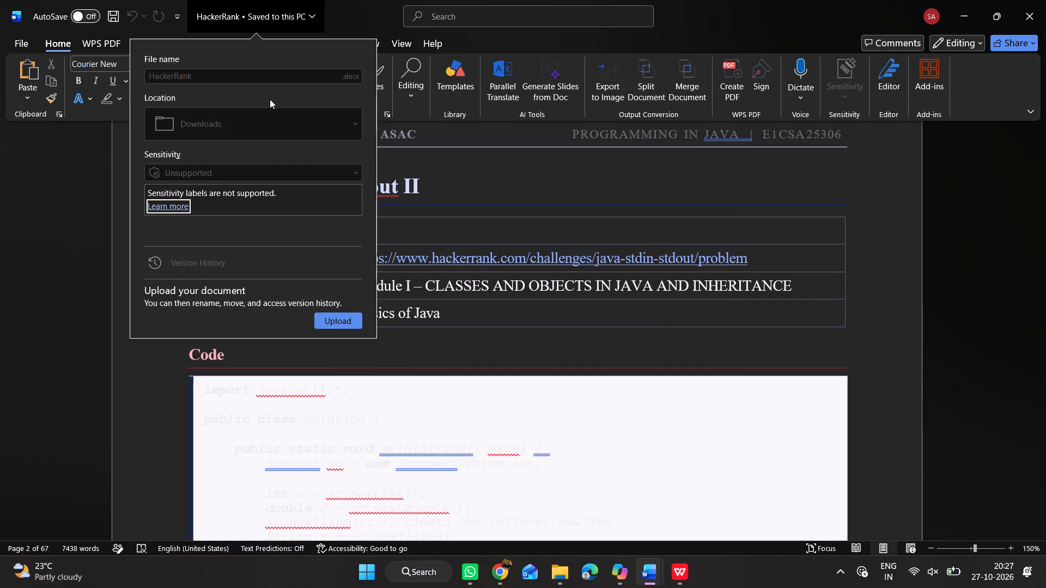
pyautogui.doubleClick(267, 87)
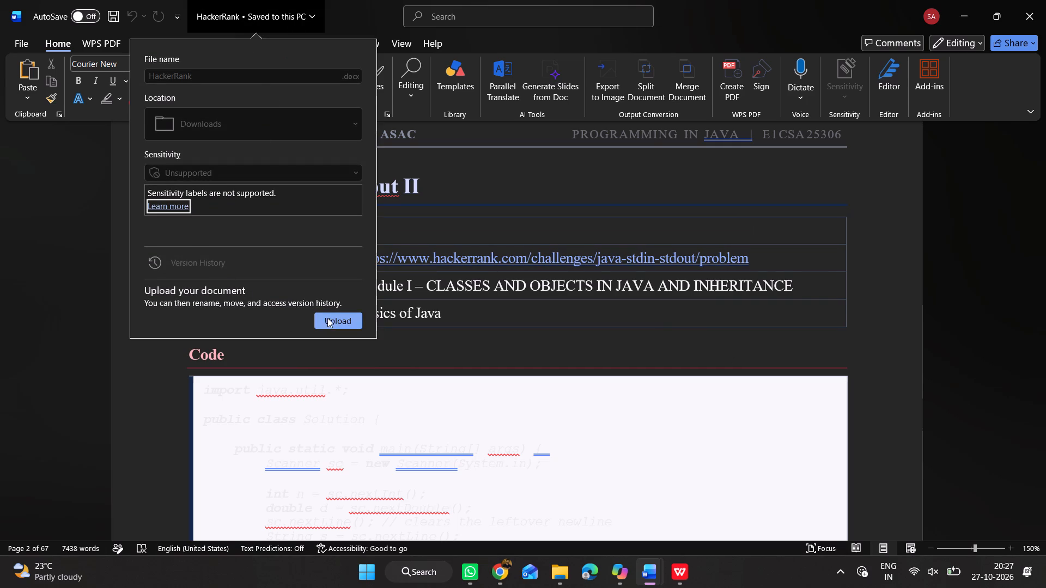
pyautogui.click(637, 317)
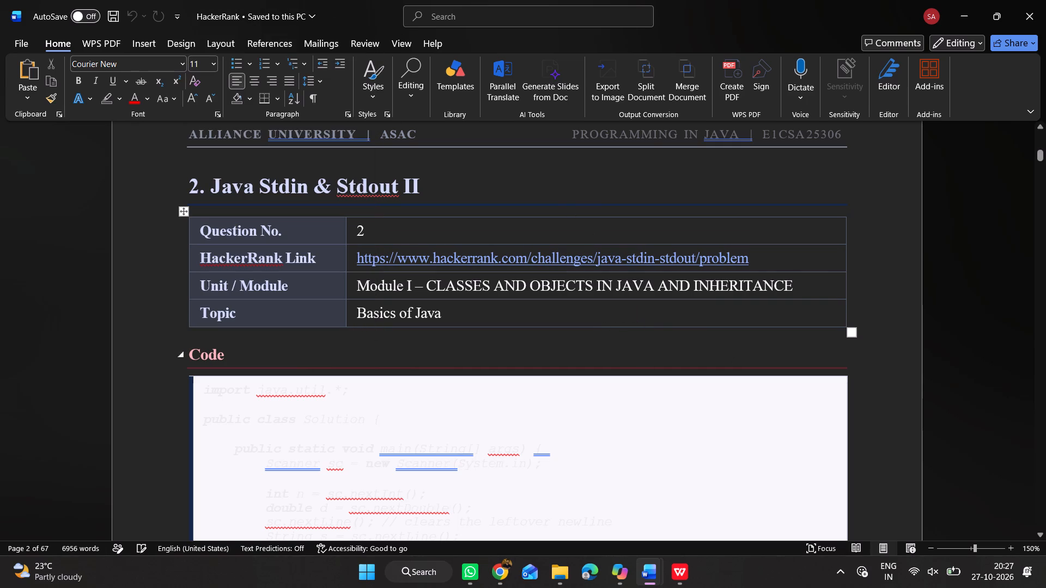
# Save the converted HackerRank document.
pyautogui.scroll(20, 697, 371)
pyautogui.scroll(1, 697, 371)
pyautogui.hotkey('ctrl', 's')
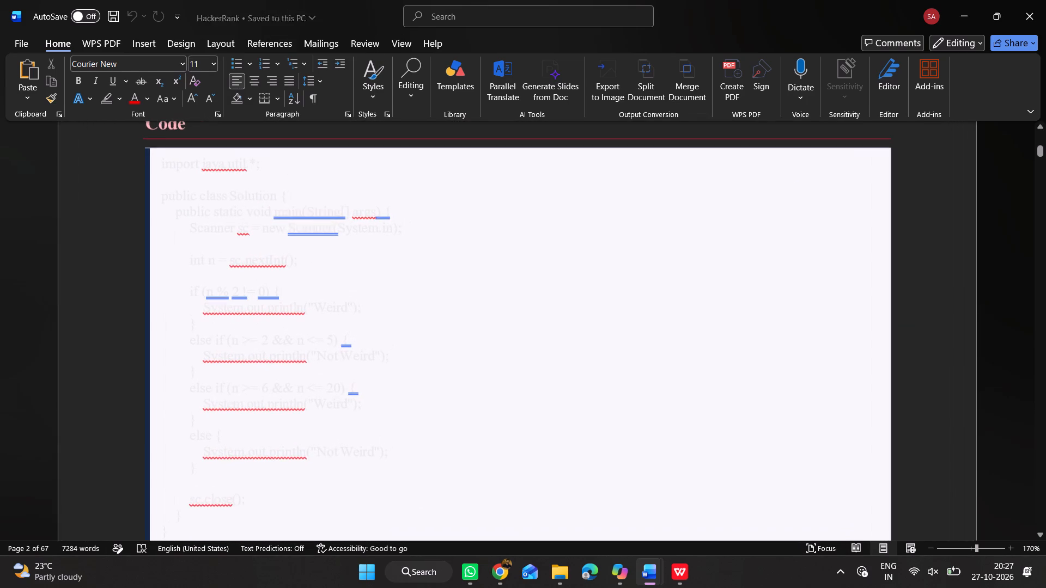
pyautogui.hotkey('ctrl', 's')
pyautogui.hotkey('ctrl', 's')
pyautogui.hotkey('ctrl', 's')
pyautogui.hotkey('ctrl', 's')
# Check the student details page once more, save the HackerRank document and close it.
pyautogui.scroll(1, 714, 177)
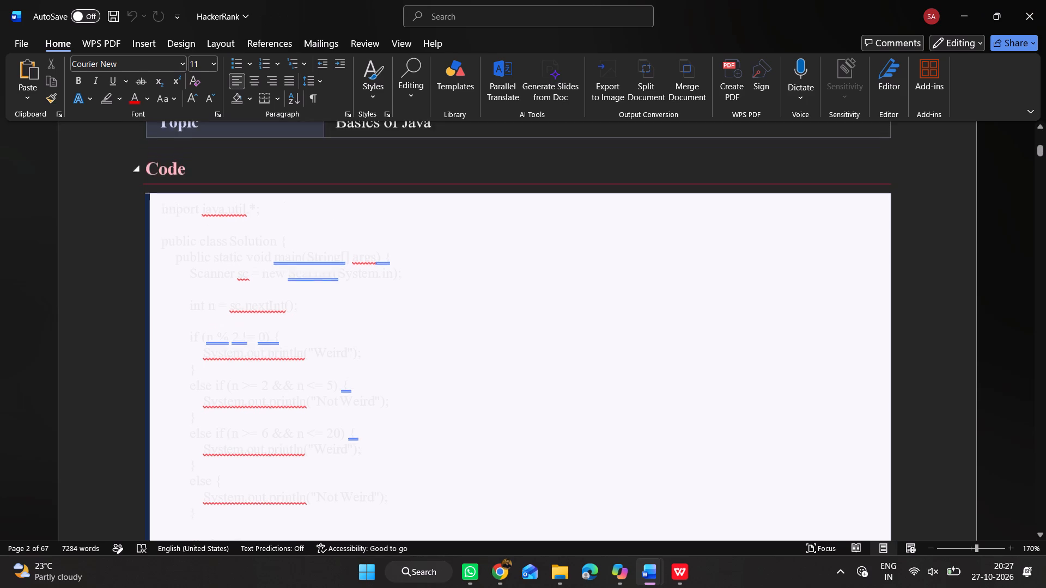
pyautogui.keyDown('ctrl'); pyautogui.scroll(-6, 698, 223); pyautogui.keyUp('ctrl')
pyautogui.scroll(14, 774, 229)
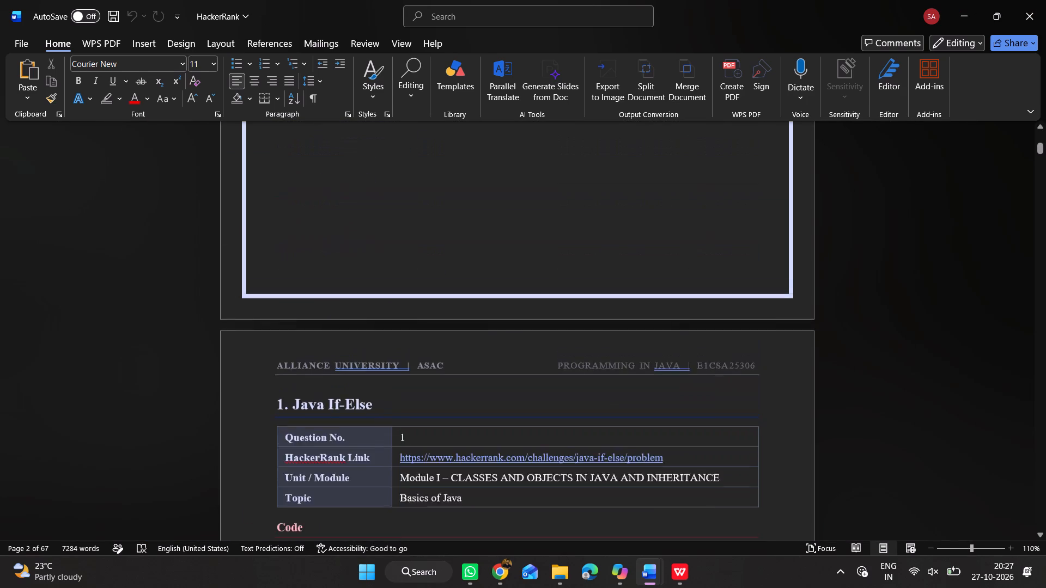
pyautogui.scroll(16, 771, 223)
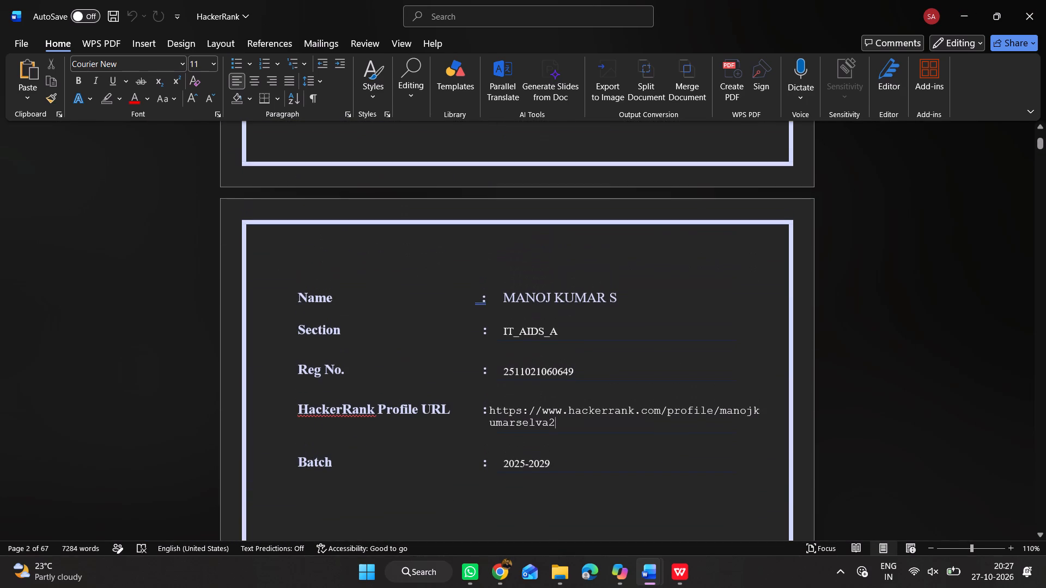
pyautogui.scroll(5, 679, 253)
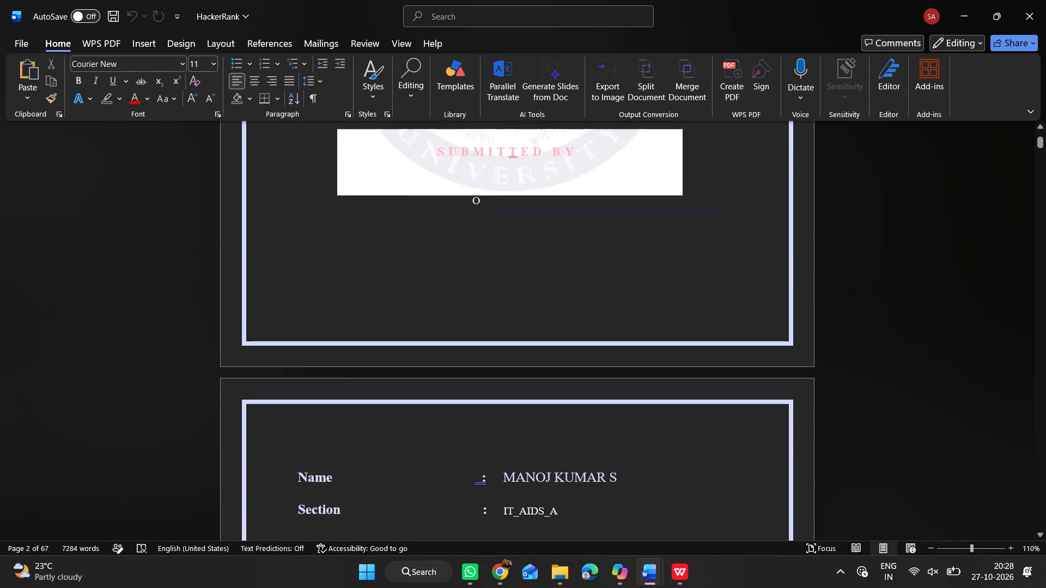
pyautogui.hotkey('ctrl', 's')
pyautogui.hotkey('ctrl', 's')
pyautogui.hotkey('ctrl', 's')
pyautogui.click(1045, 0)
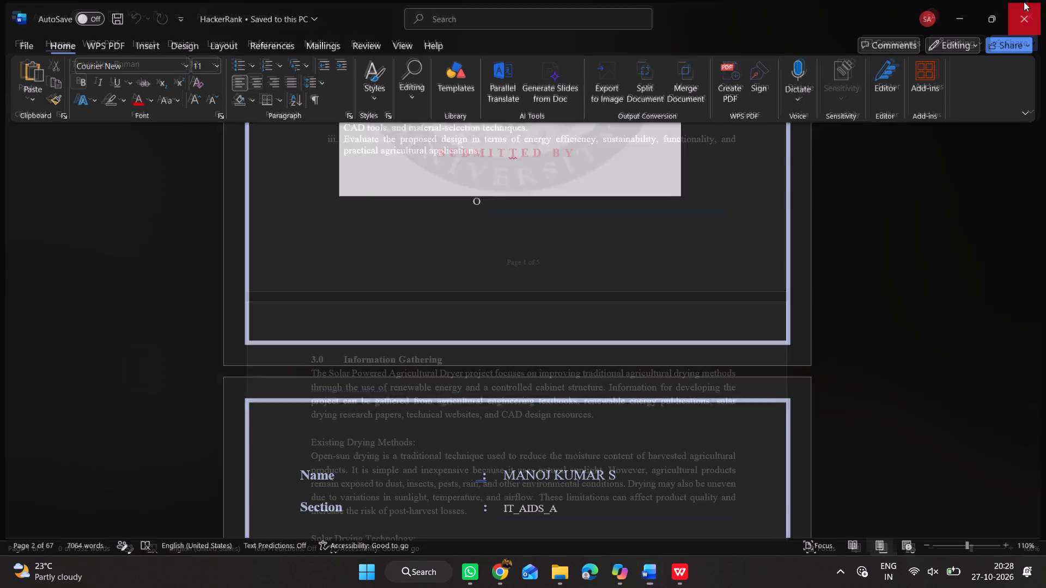
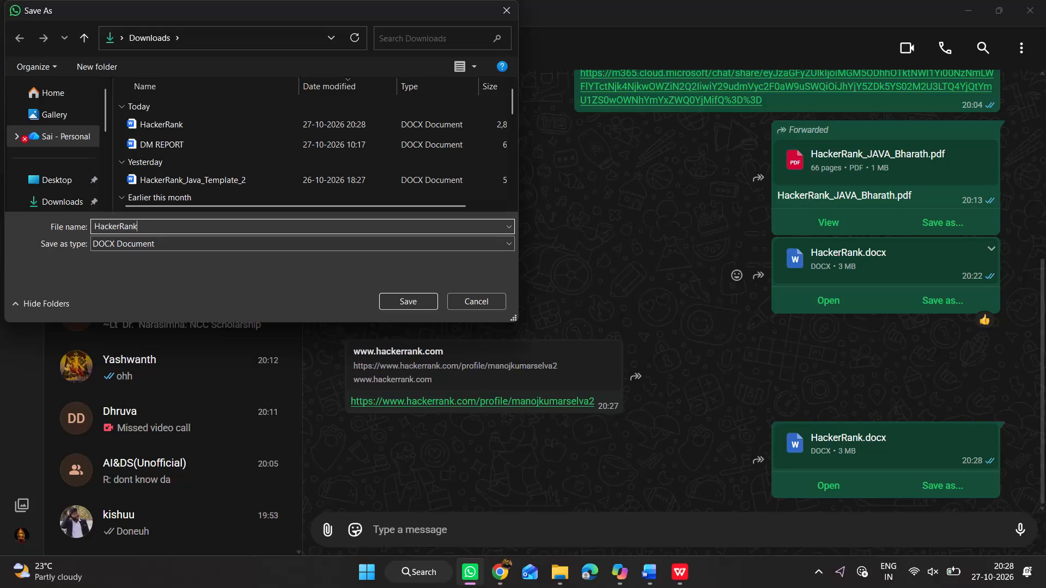
# Name the copy of the HackerRank document from the WhatsApp chat "HackerRank sai" for saving in the Downloads folder.
pyautogui.press('space')
pyautogui.write('sai')
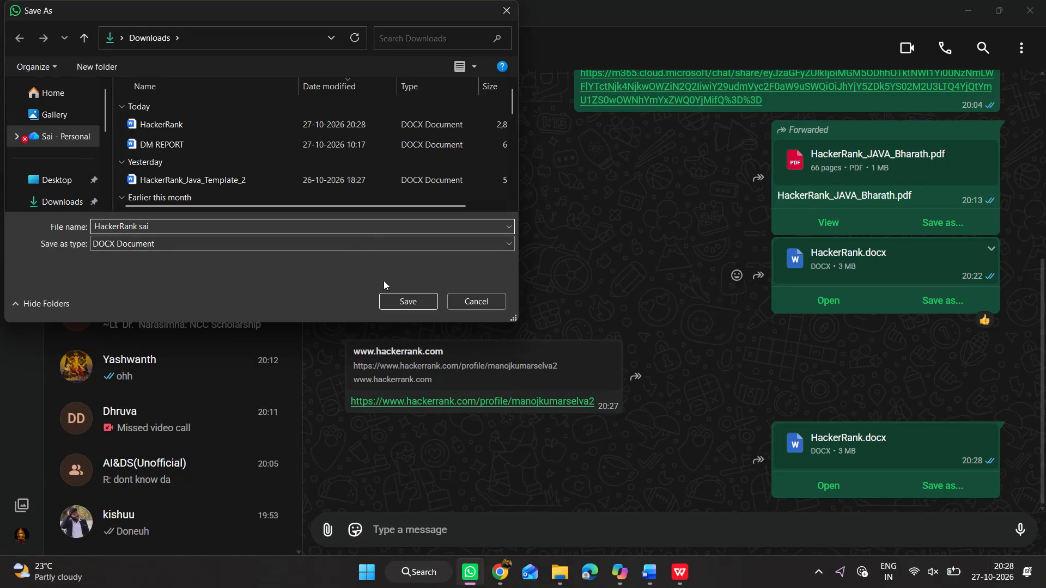
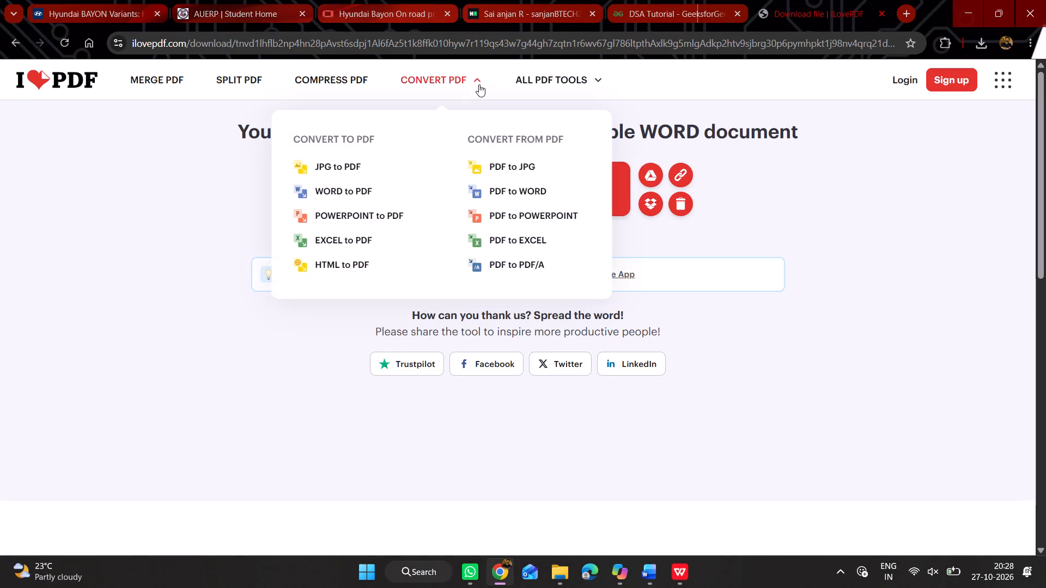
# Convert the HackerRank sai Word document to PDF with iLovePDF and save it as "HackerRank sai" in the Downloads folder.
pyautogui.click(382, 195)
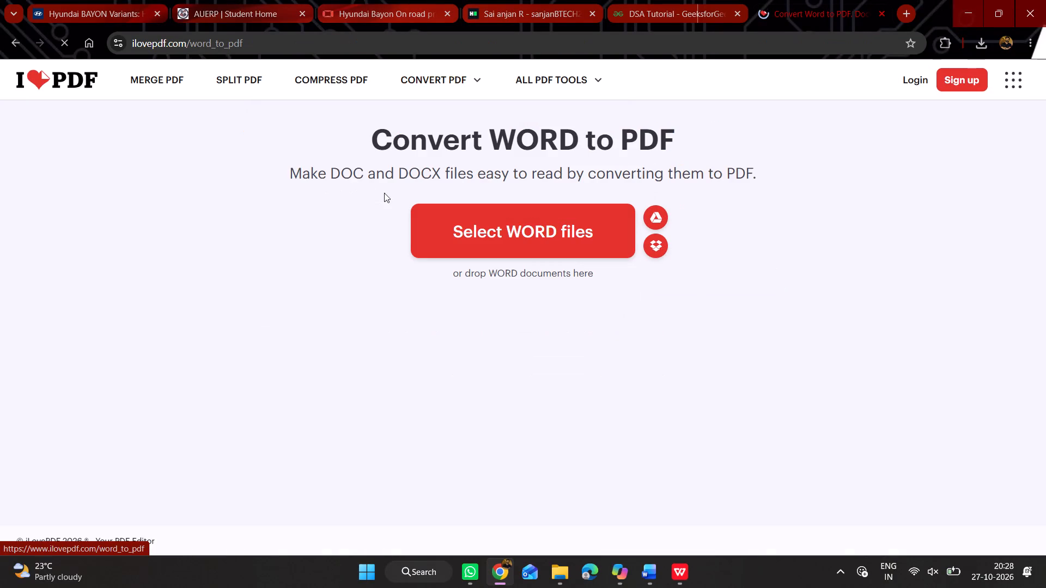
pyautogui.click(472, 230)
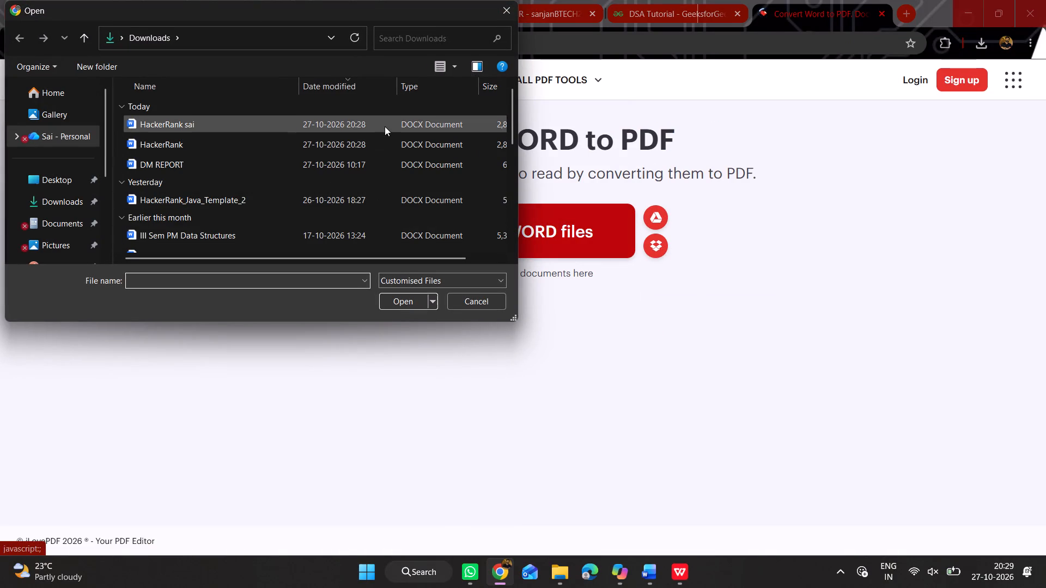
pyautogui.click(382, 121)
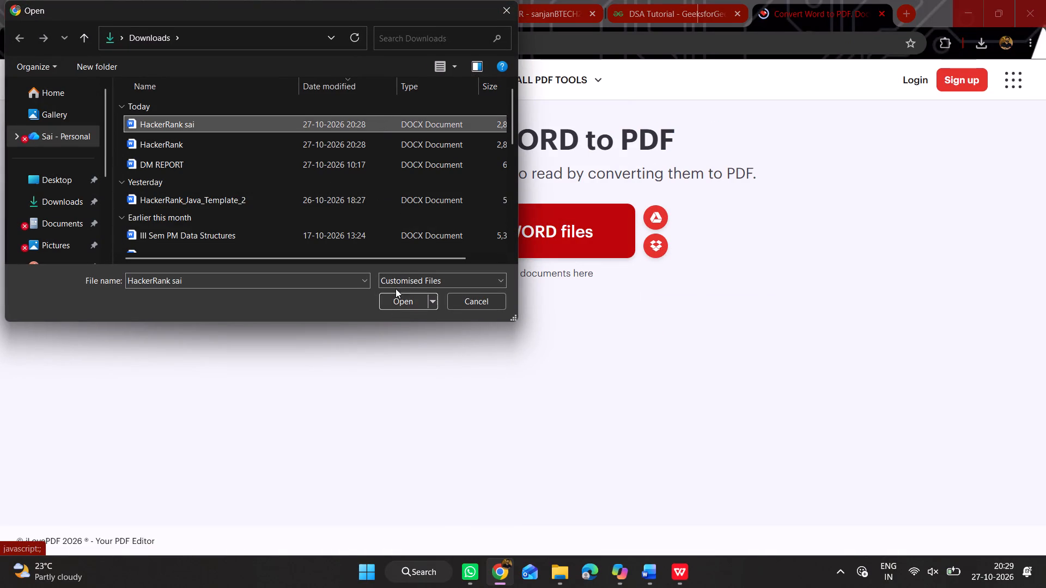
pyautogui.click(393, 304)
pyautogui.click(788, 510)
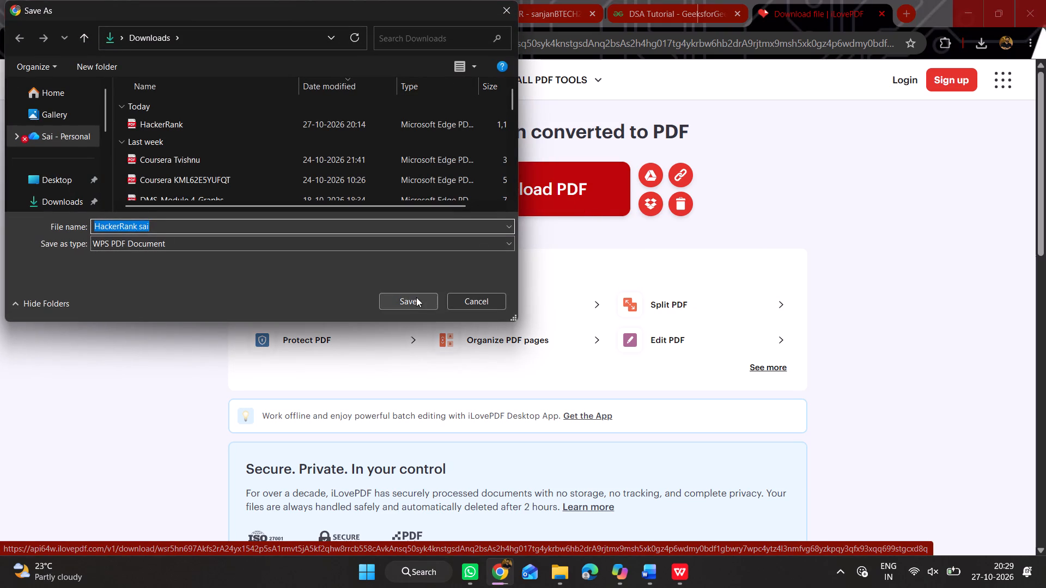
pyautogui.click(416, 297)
# Open the downloaded HackerRank sai PDF and examine its cover page and the student details page.
pyautogui.click(978, 44)
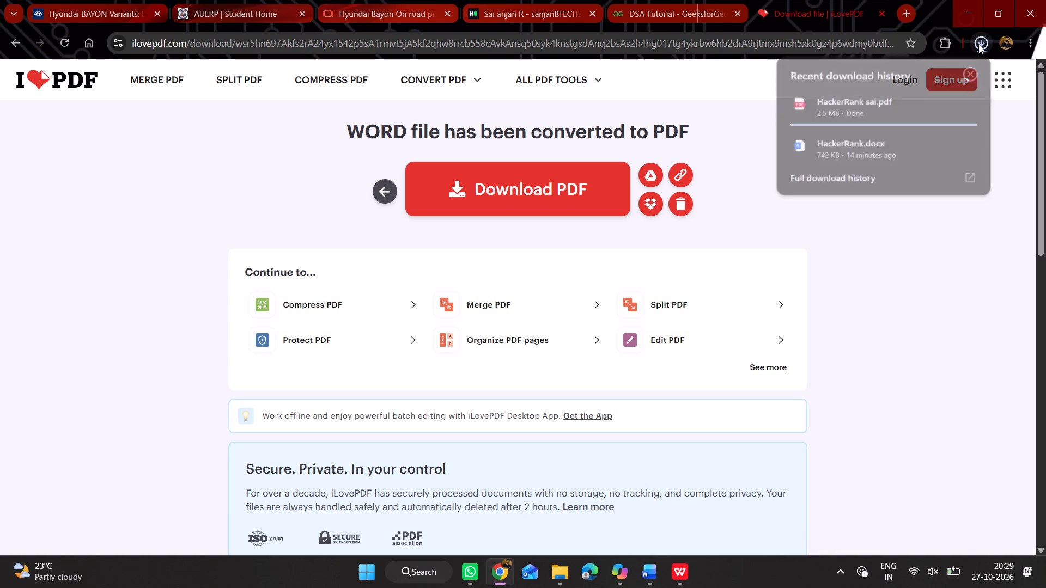
pyautogui.click(892, 92)
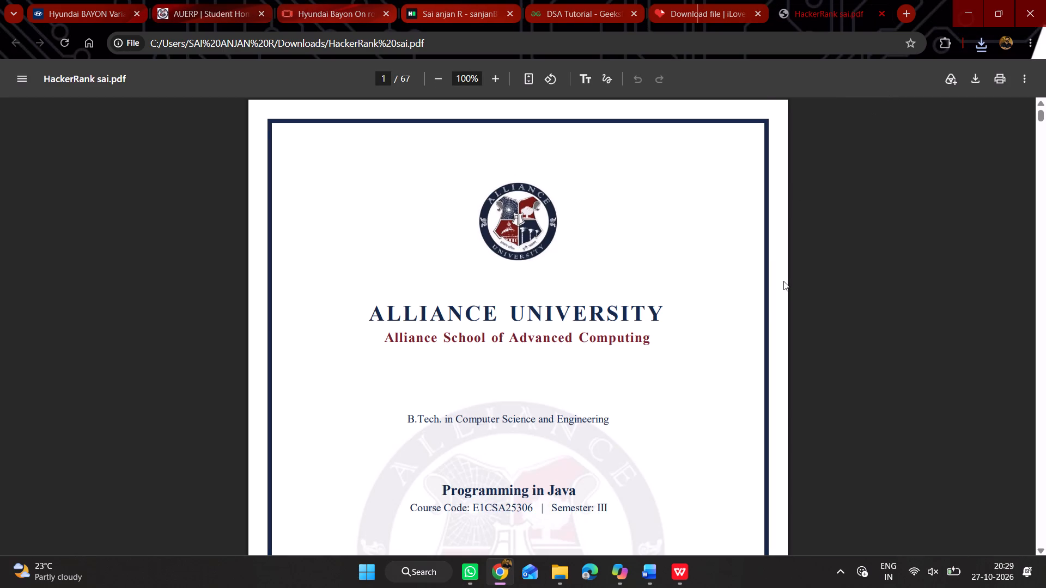
pyautogui.scroll(-3, 705, 342)
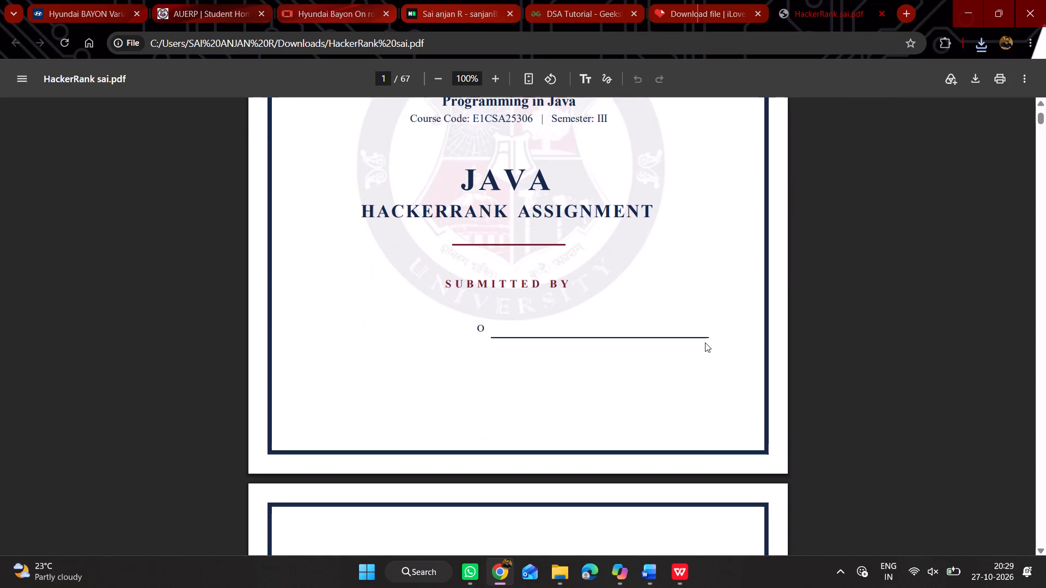
pyautogui.scroll(-3, 705, 342)
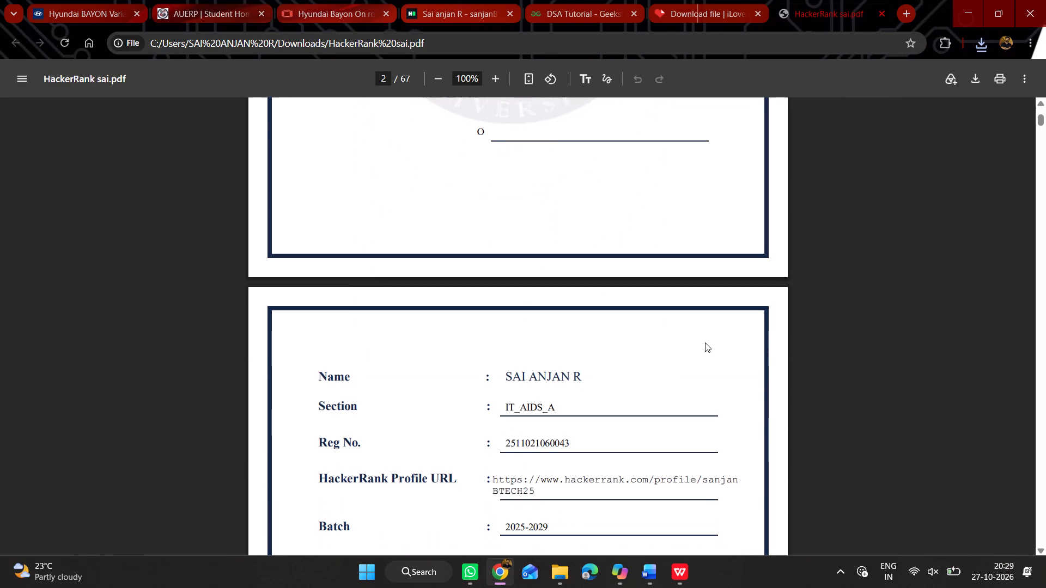
pyautogui.scroll(-2, 705, 342)
pyautogui.scroll(2, 705, 342)
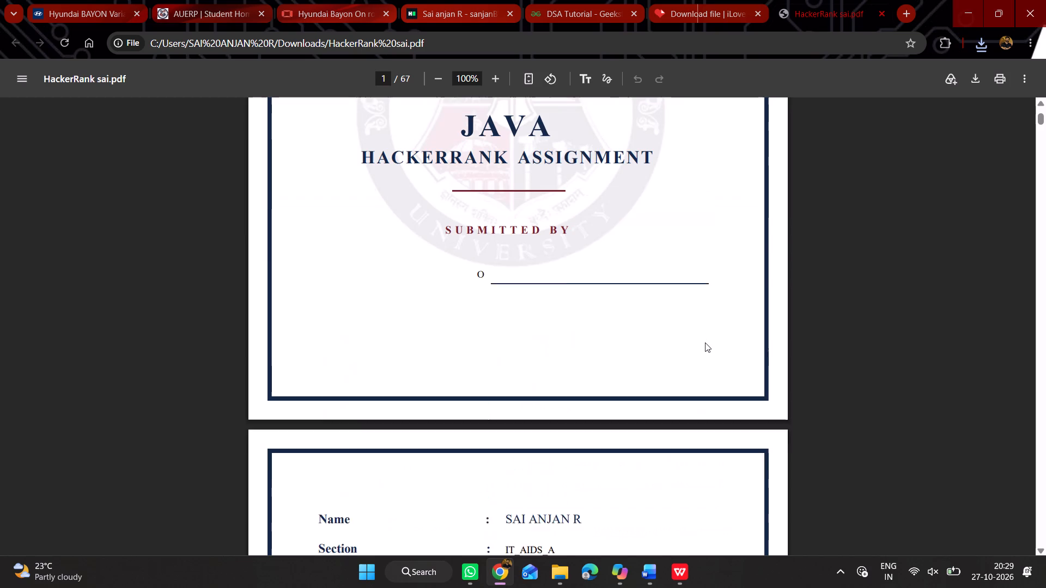
pyautogui.scroll(1, 705, 342)
pyautogui.scroll(-1, 705, 342)
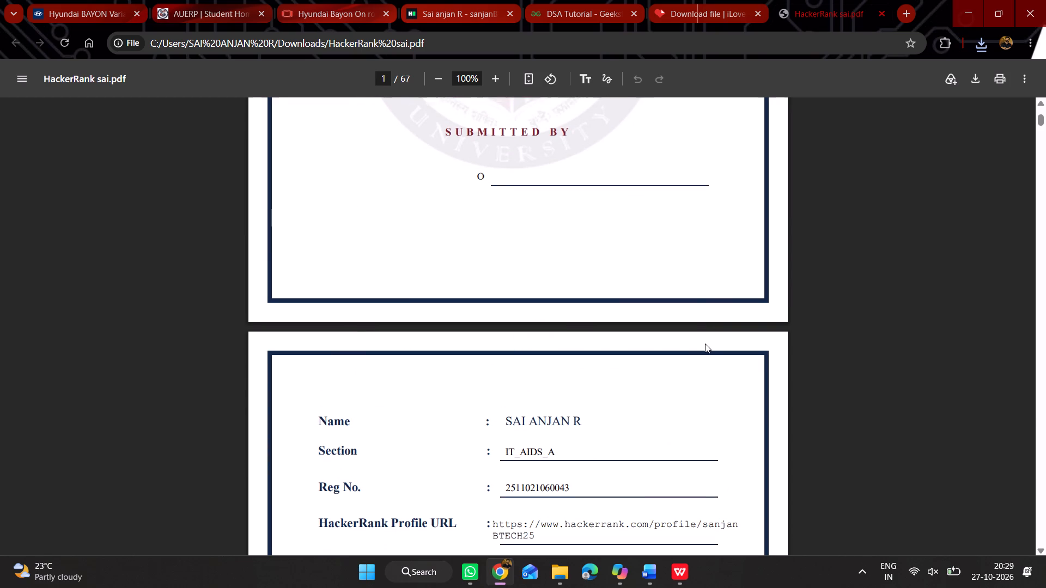
pyautogui.scroll(3, 705, 344)
# Open the HackerRank sai document from the Downloads folder in Word and enable editing.
pyautogui.click(658, 581)
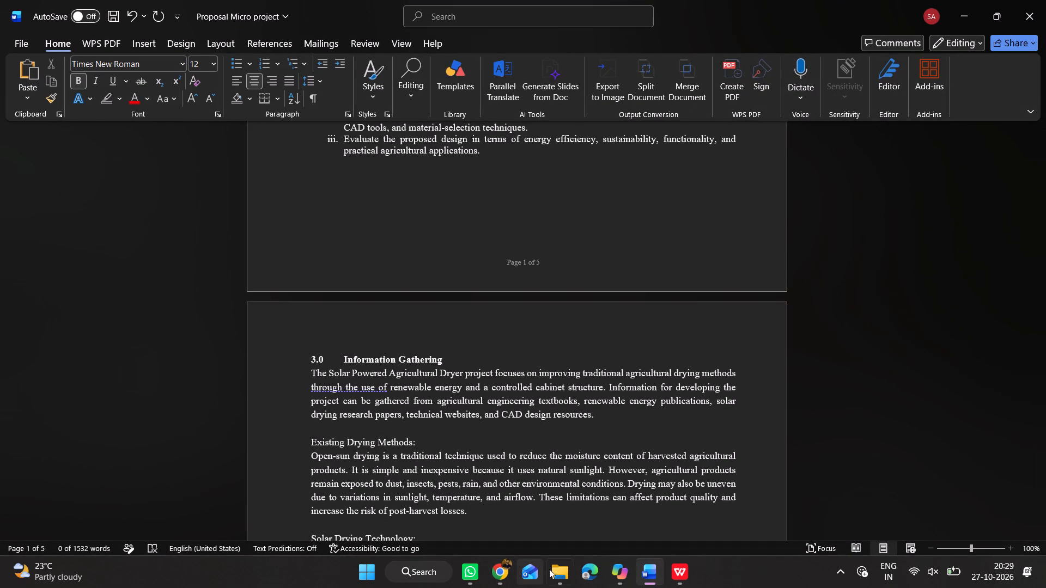
pyautogui.click(552, 571)
pyautogui.click(272, 189)
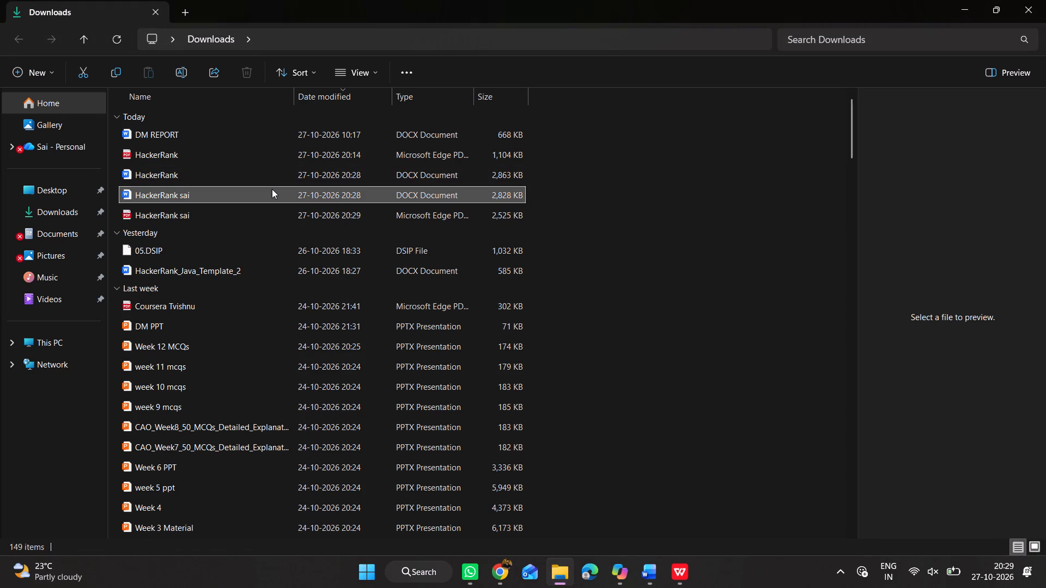
pyautogui.rightClick(272, 189)
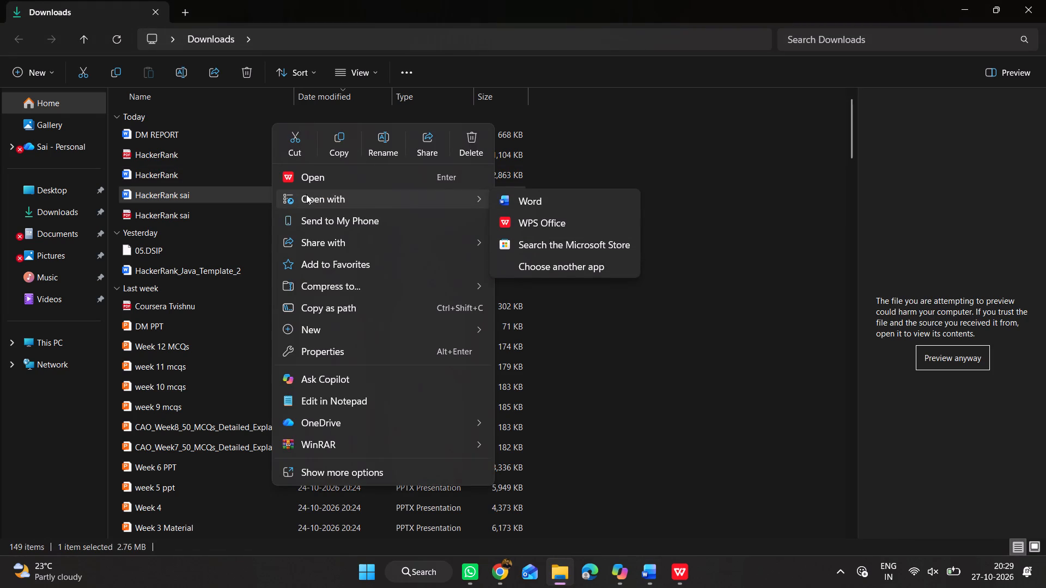
pyautogui.click(497, 196)
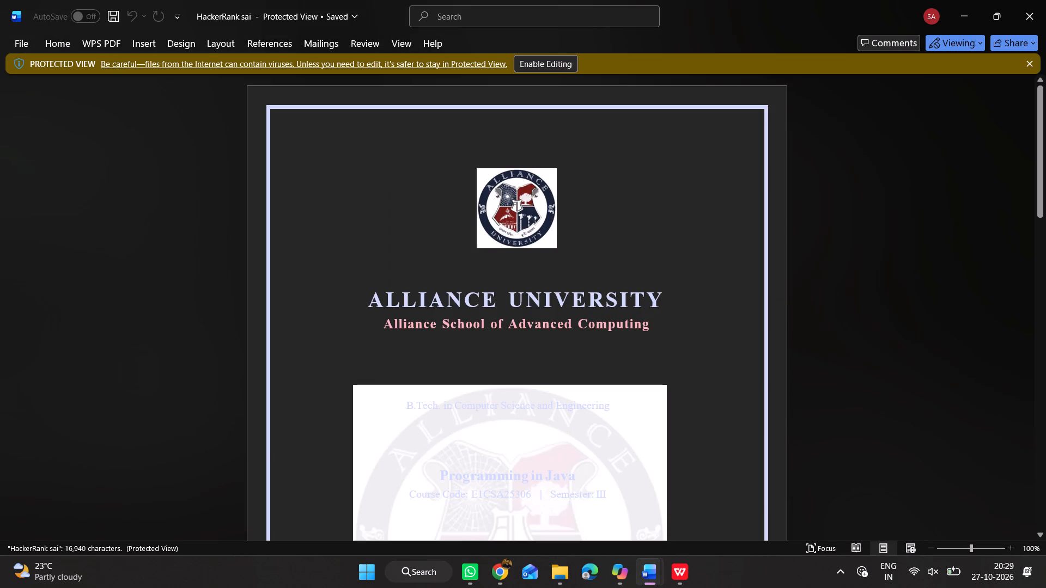
pyautogui.click(550, 66)
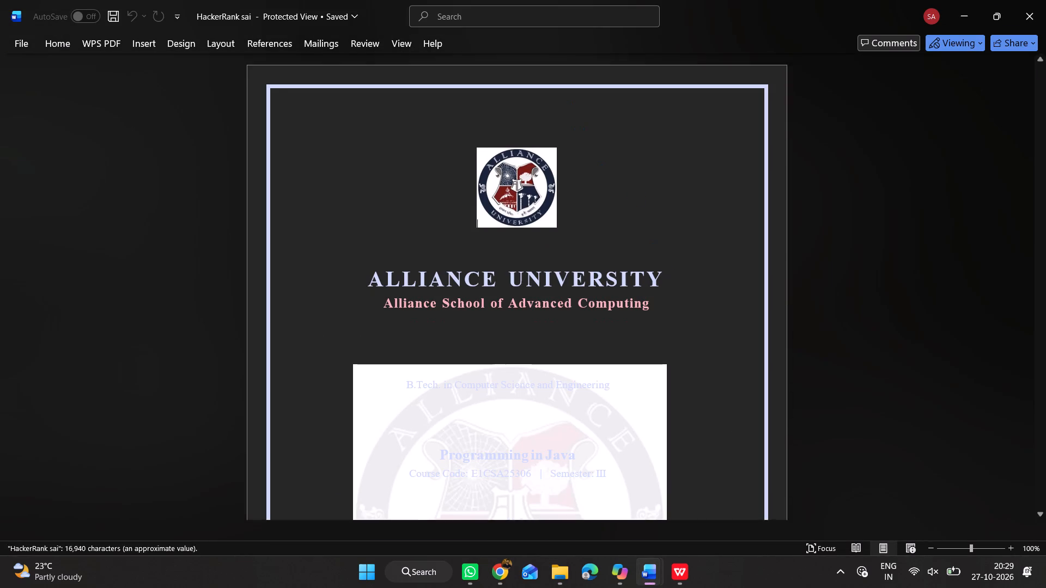
pyautogui.scroll(-9, 727, 338)
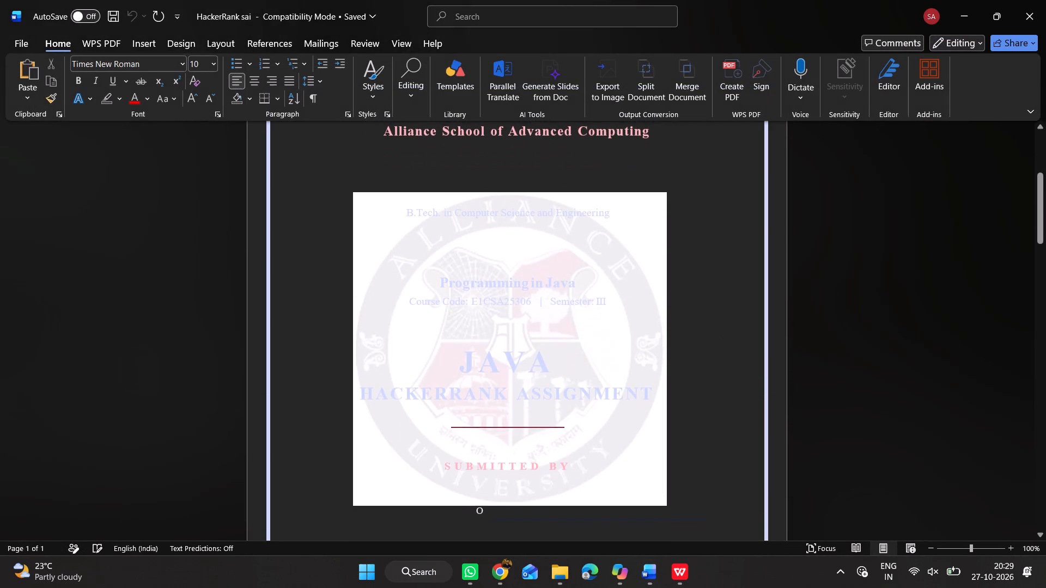
# Delete the stray letter O from the text box below SUBMITTED BY on the cover page.
pyautogui.scroll(-3, 727, 338)
pyautogui.scroll(2, 727, 338)
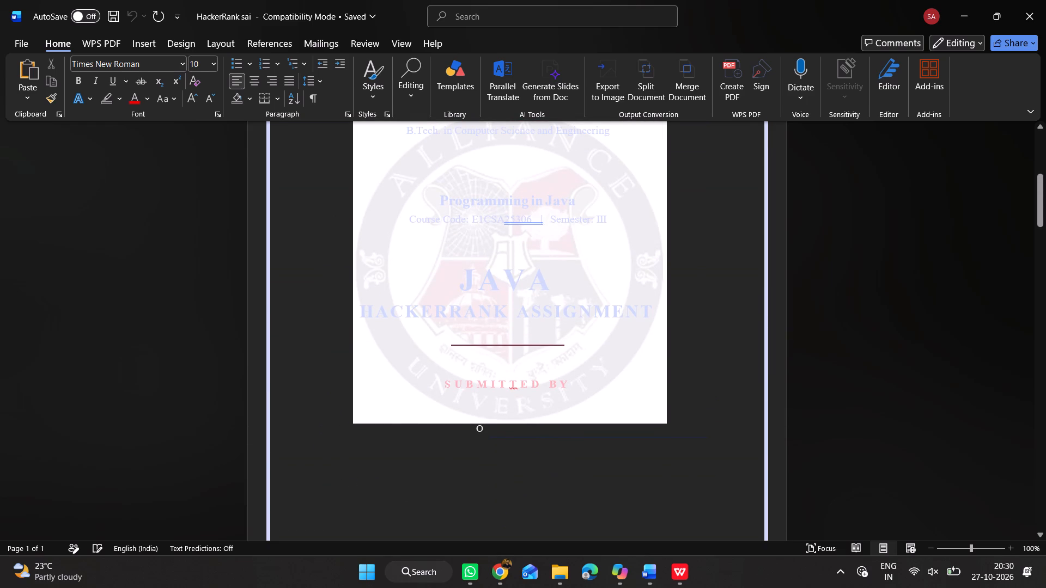
pyautogui.click(480, 429)
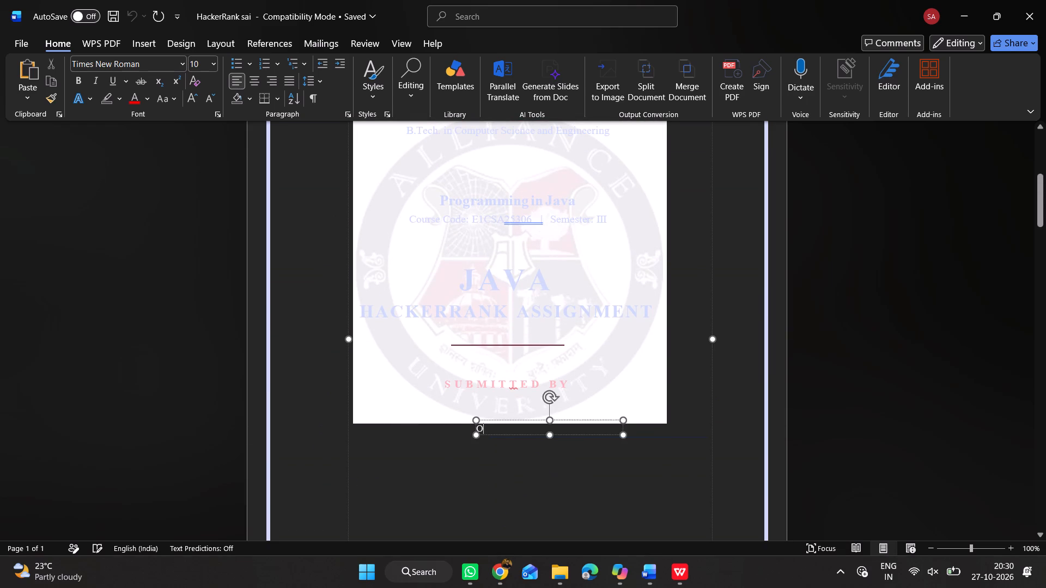
pyautogui.press('BackSpace')
pyautogui.click(508, 429)
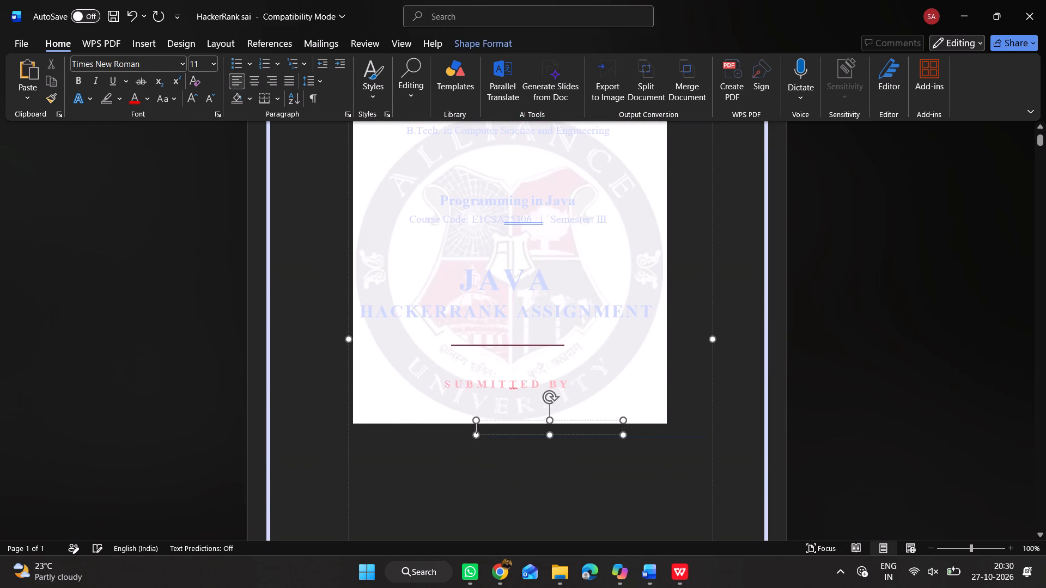
pyautogui.tripleClick(508, 429)
pyautogui.tripleClick(508, 429)
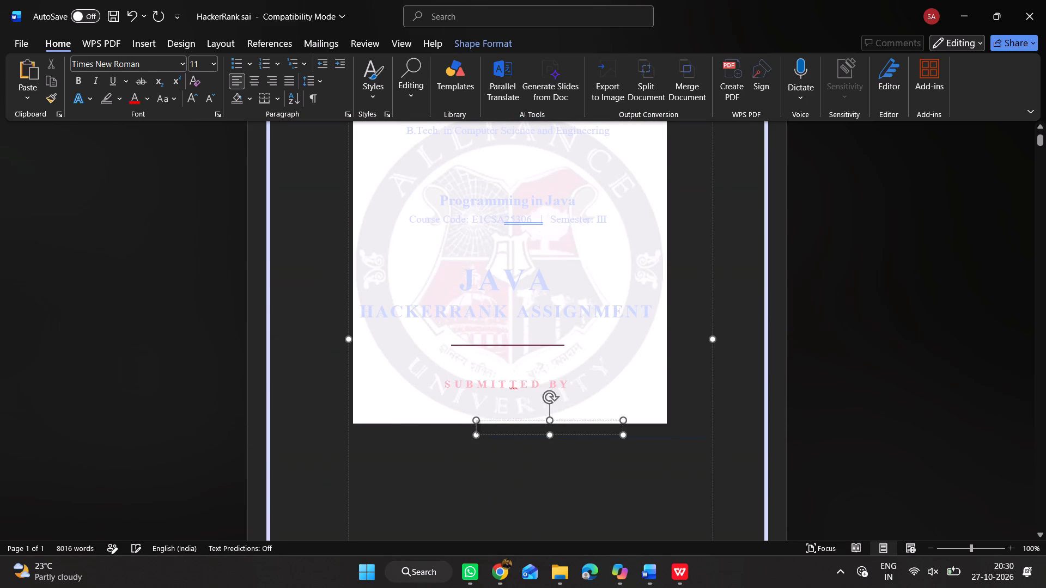
# Save the HackerRank sai document and close it.
pyautogui.hotkey('ctrl', 's')
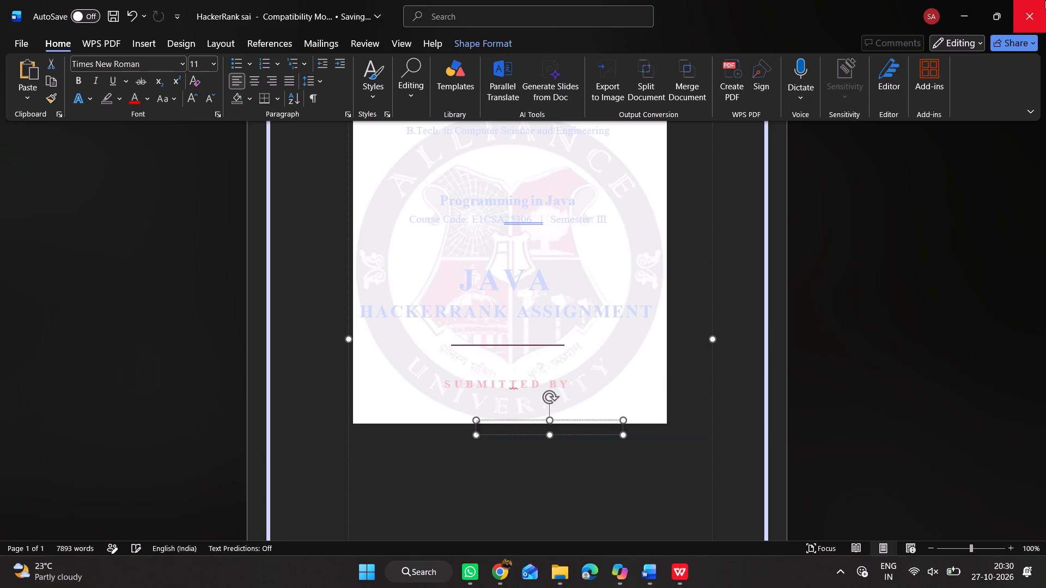
pyautogui.hotkey('ctrl', 's')
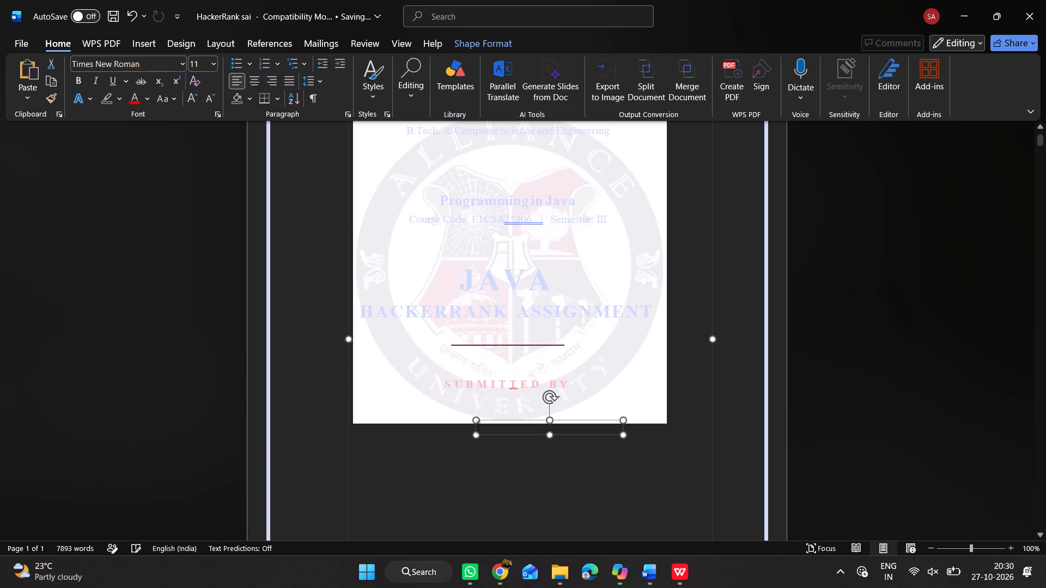
pyautogui.click(1045, 0)
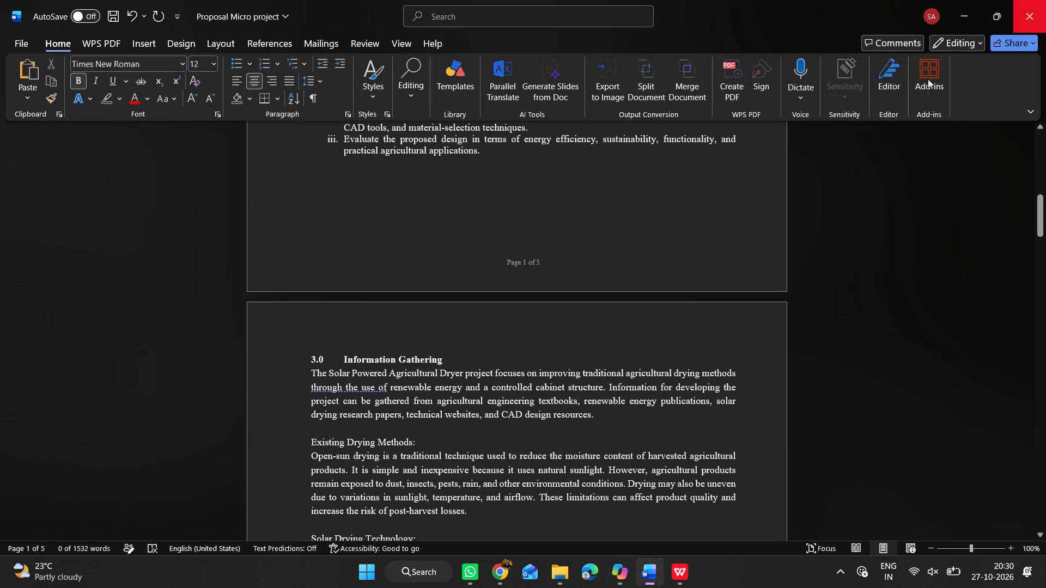
# Switch to Chrome, return to iLovePDF's Word to PDF converter and start selecting a Word file for a new conversion.
pyautogui.click(500, 578)
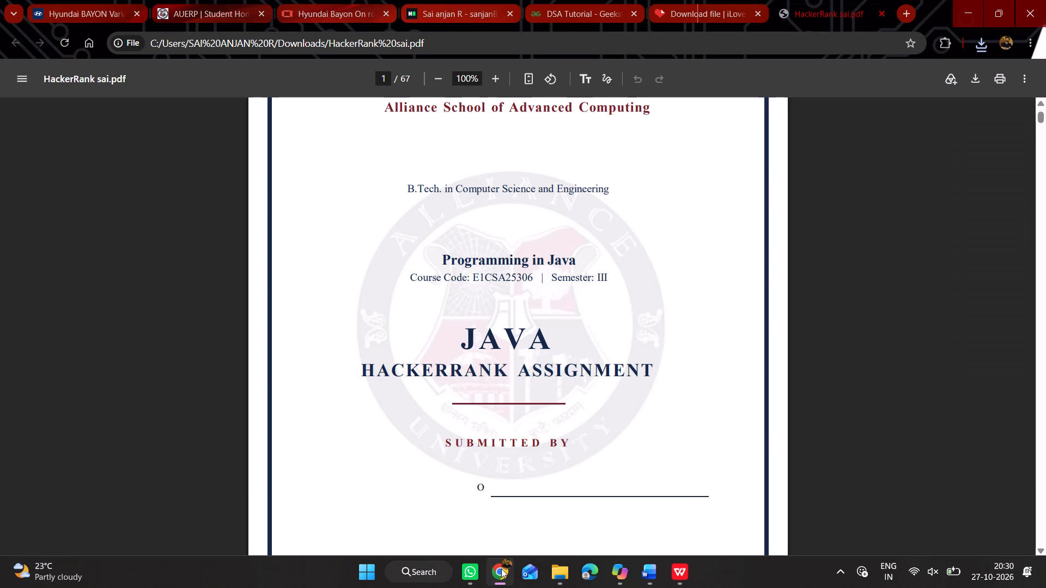
pyautogui.click(710, 0)
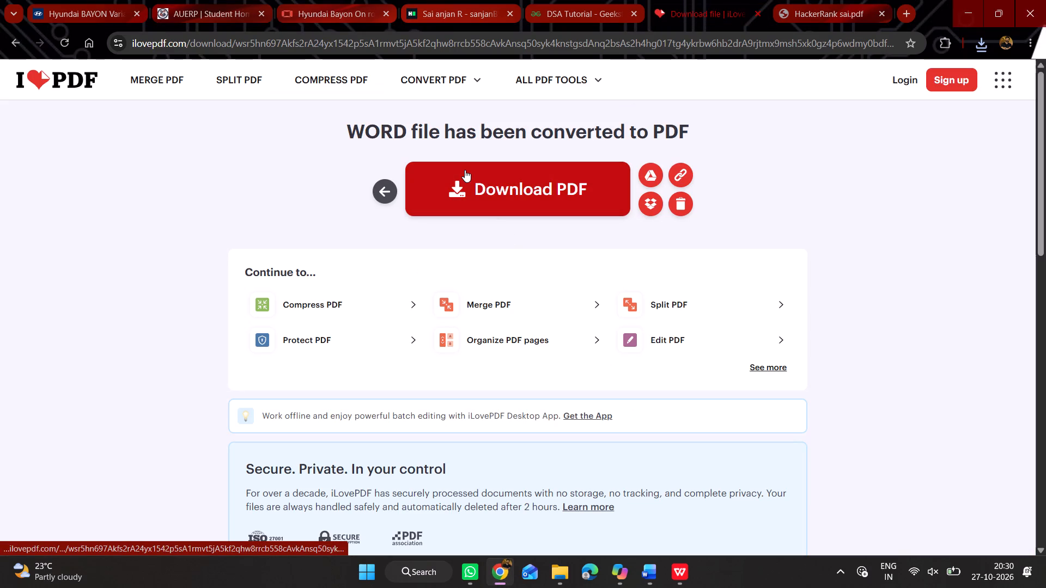
pyautogui.hscroll(4, 550, 125)
pyautogui.click(527, 225)
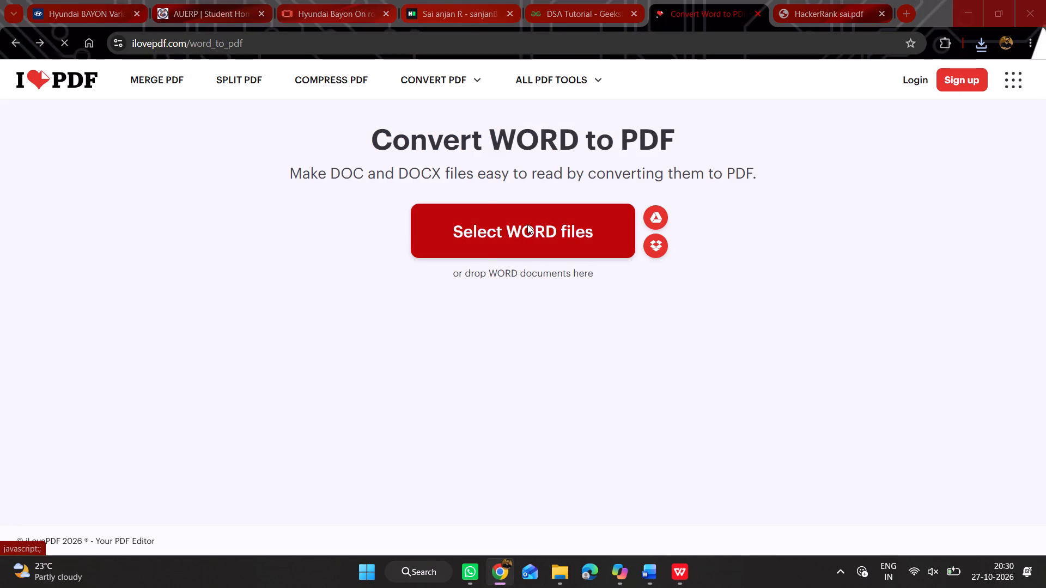
# Convert the updated HackerRank sai Word document to PDF with iLovePDF, checking the earlier PDF's first two pages meanwhile.
pyautogui.click(333, 126)
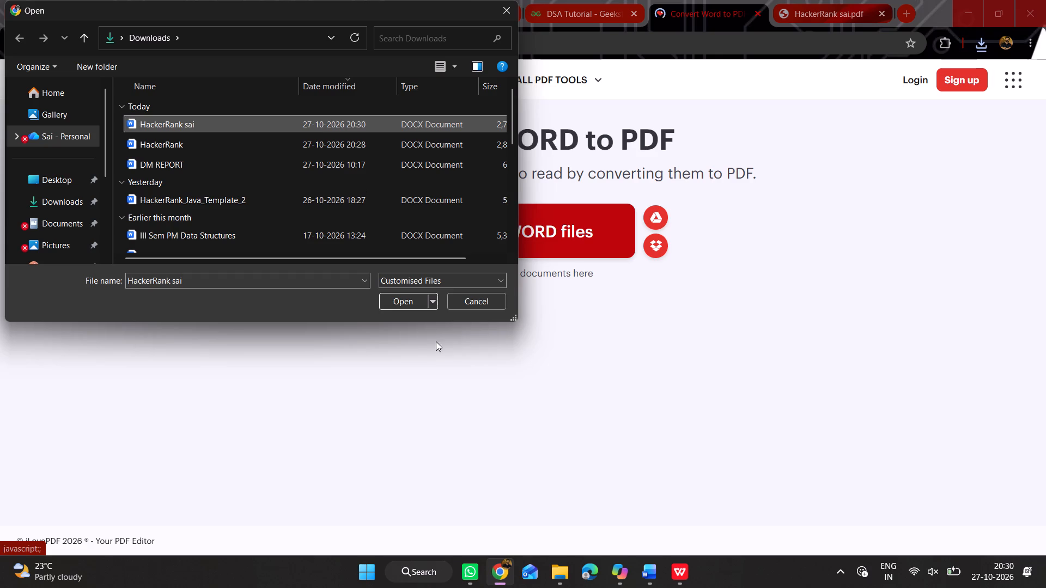
pyautogui.click(401, 302)
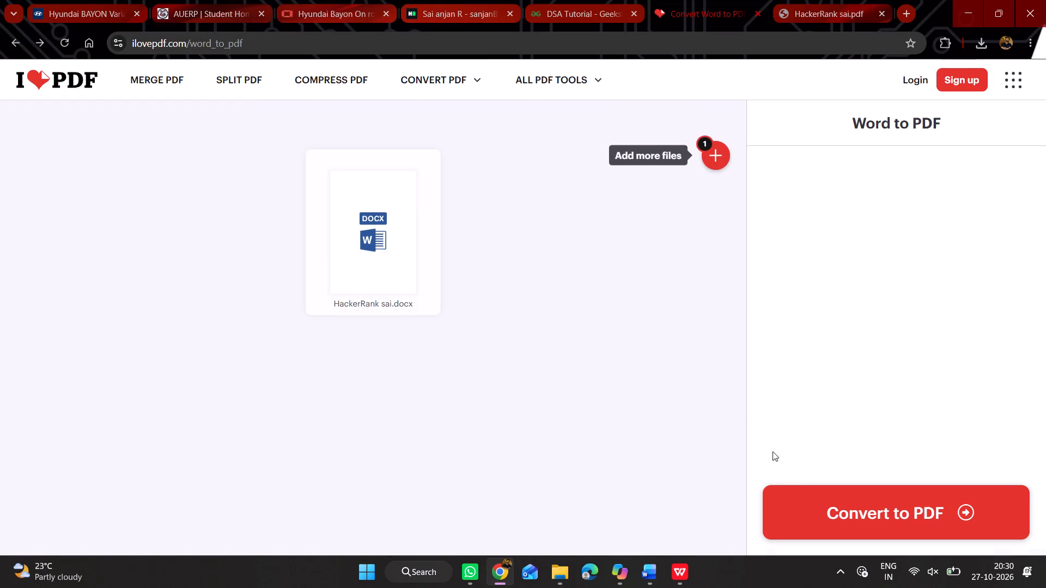
pyautogui.click(795, 490)
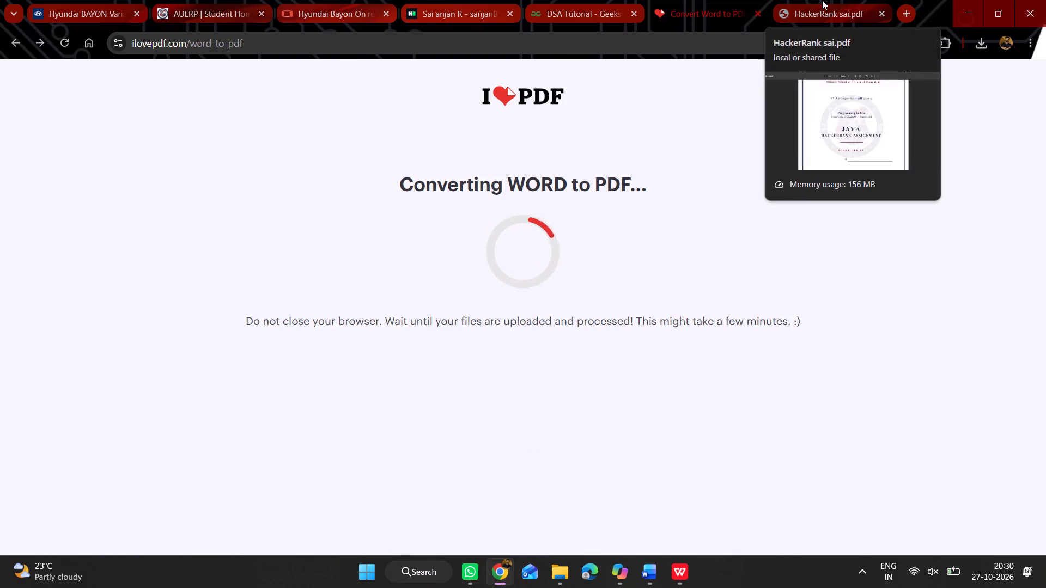
pyautogui.click(801, 0)
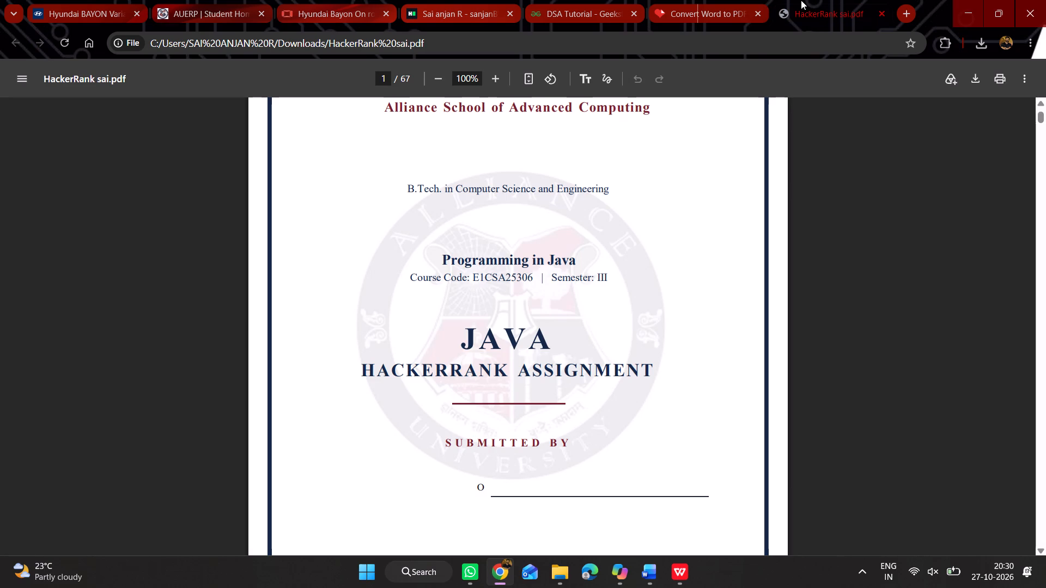
pyautogui.scroll(-3, 710, 320)
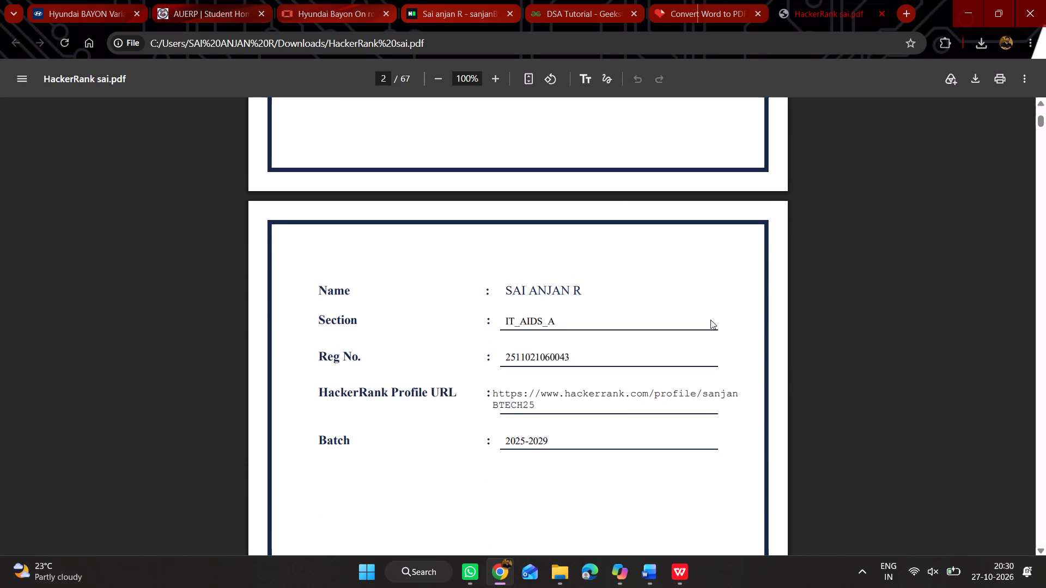
pyautogui.click(710, 0)
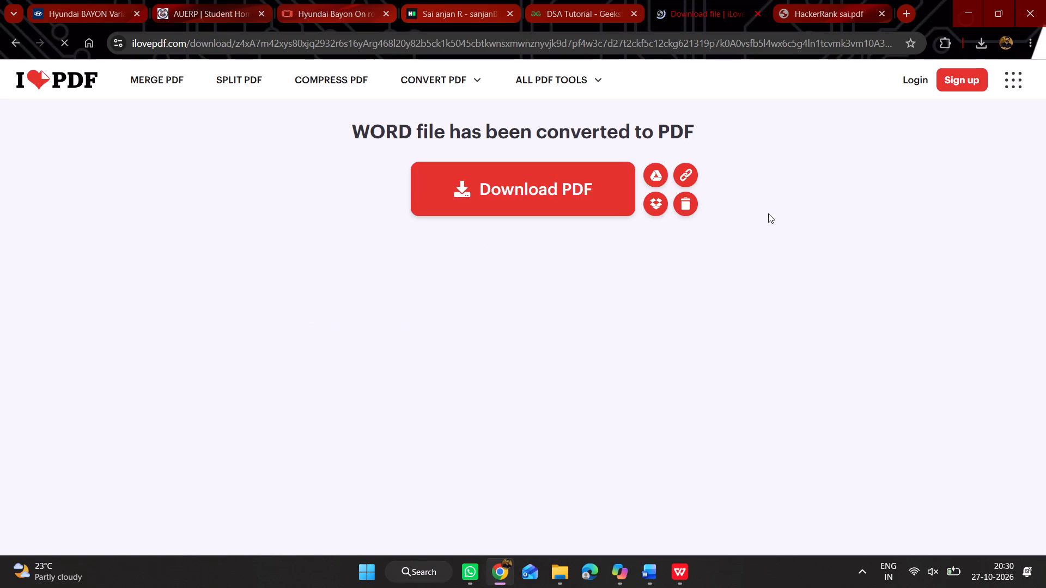
pyautogui.click(580, 187)
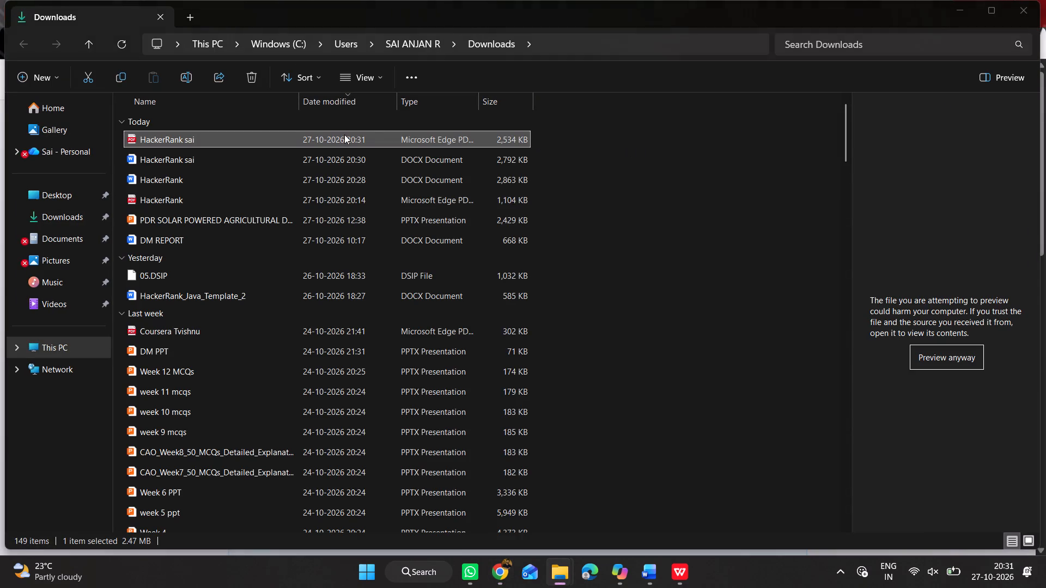
pyautogui.doubleClick(407, 166)
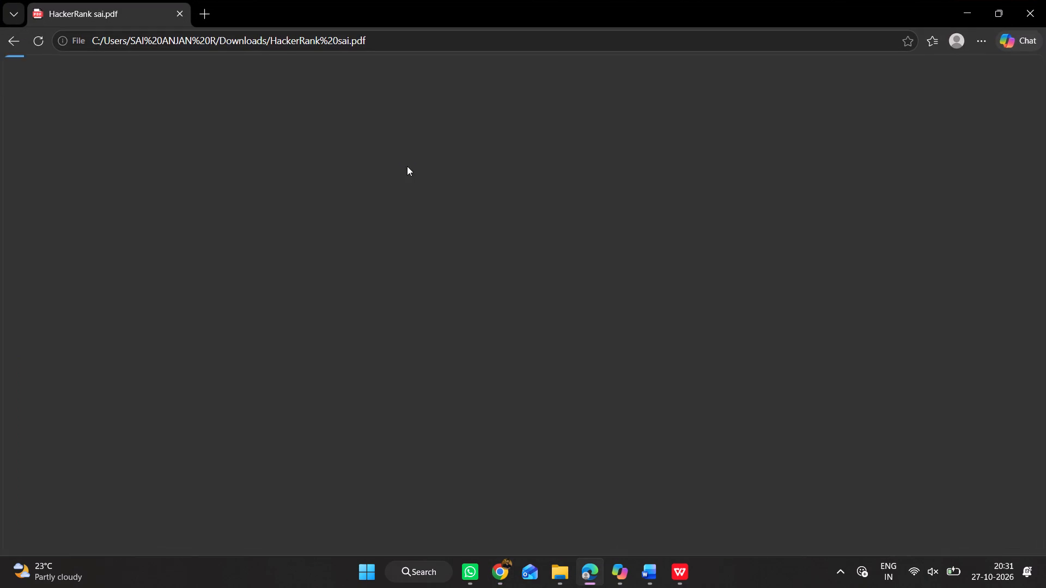
pyautogui.scroll(-5, 592, 238)
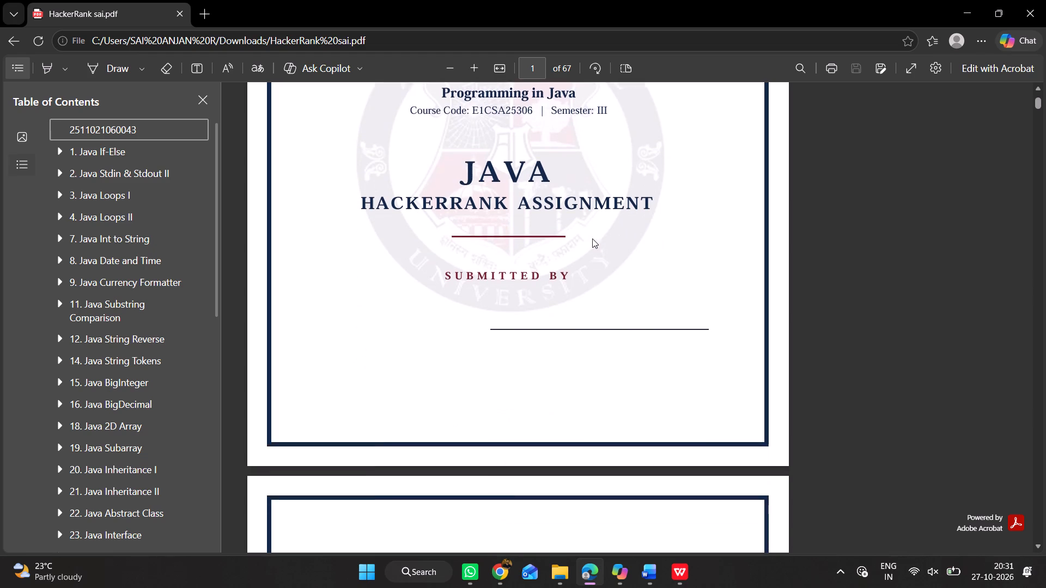
pyautogui.scroll(-1, 592, 238)
# Switch to the Downloads folder and open the HackerRank sai DOCX document in Word.
pyautogui.rightClick(662, 560)
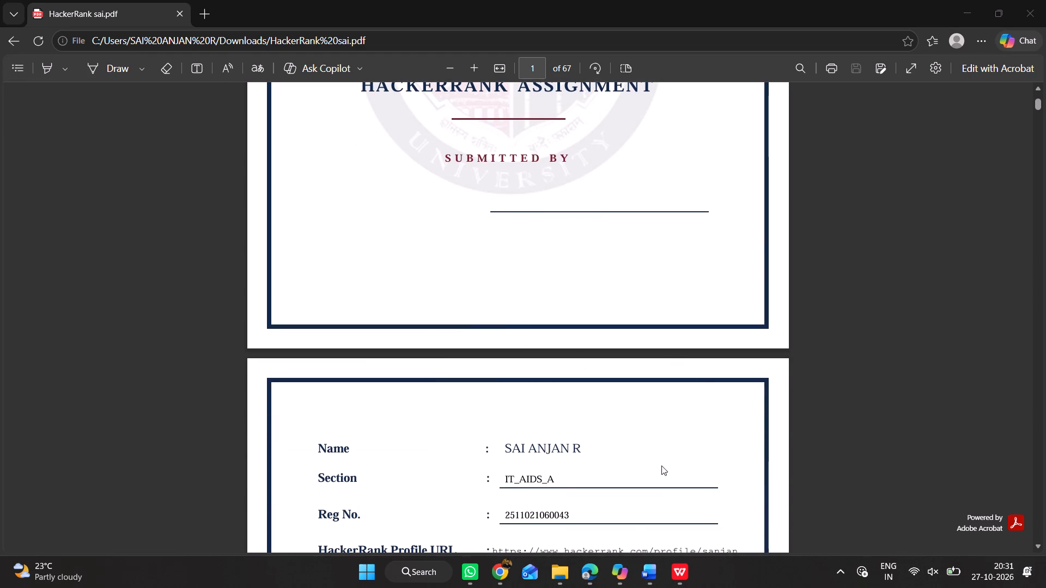
pyautogui.click(551, 573)
pyautogui.click(595, 515)
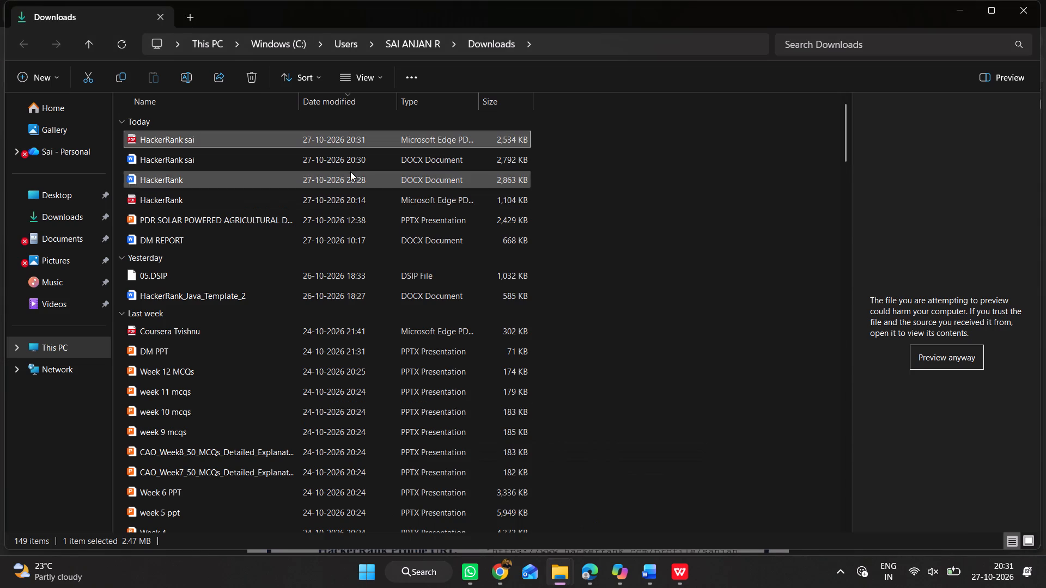
pyautogui.click(318, 159)
pyautogui.rightClick(318, 159)
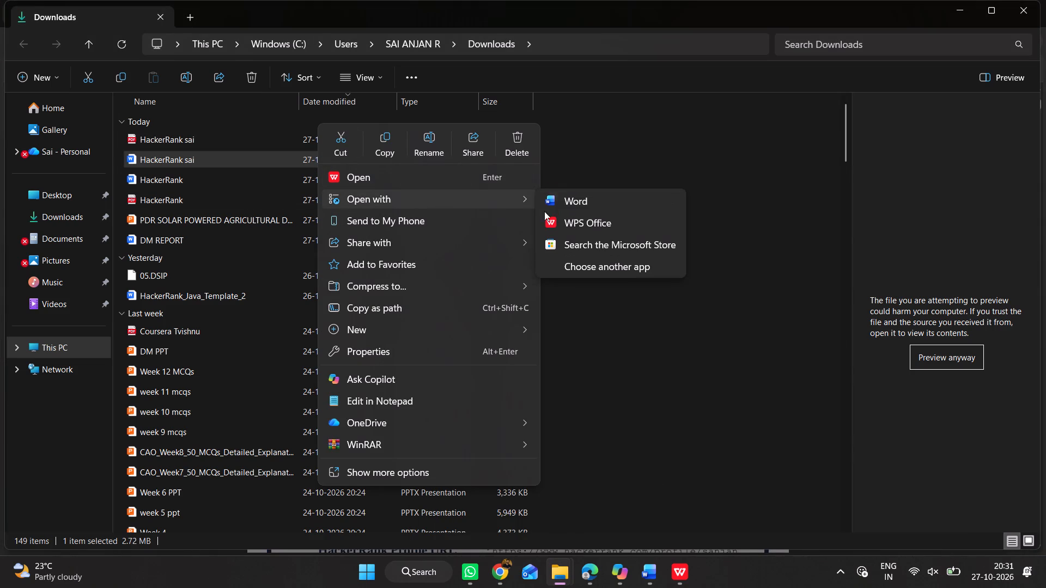
pyautogui.click(549, 204)
# Delete the leftover underline below SUBMITTED BY on the cover page, then save and close the HackerRank sai document.
pyautogui.scroll(-3, 577, 327)
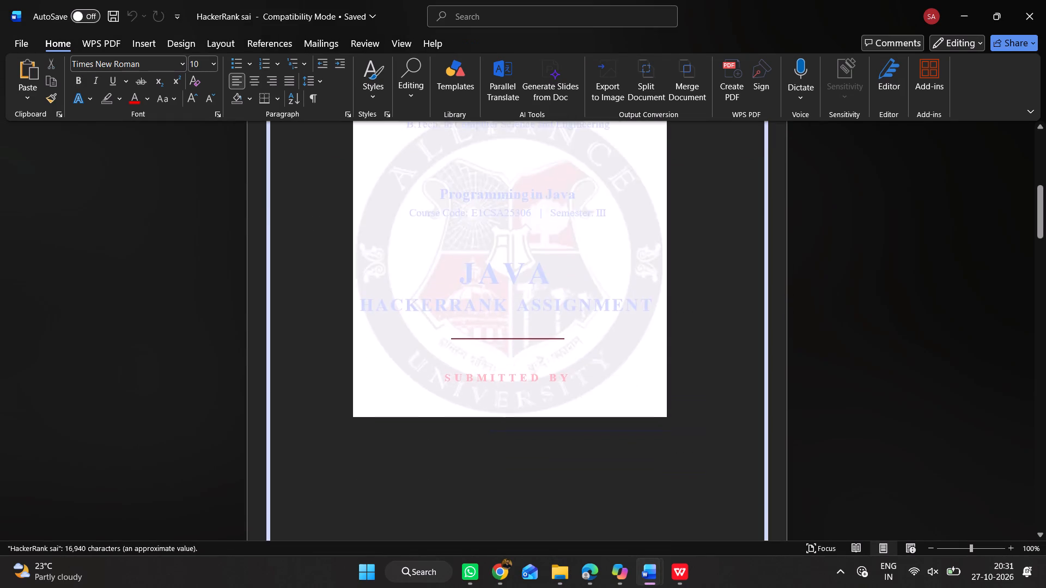
pyautogui.click(582, 333)
pyautogui.click(574, 326)
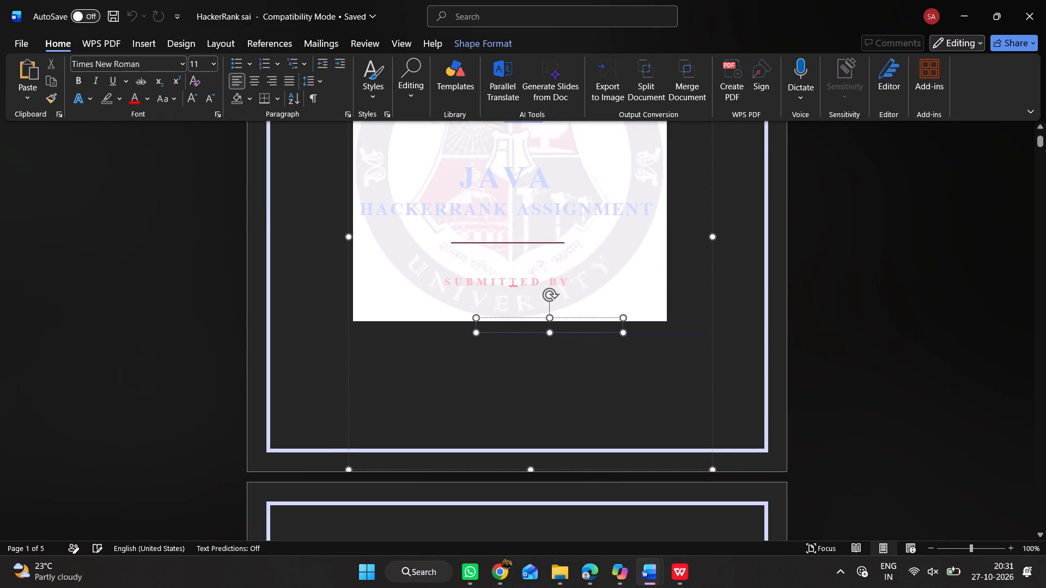
pyautogui.tripleClick(582, 326)
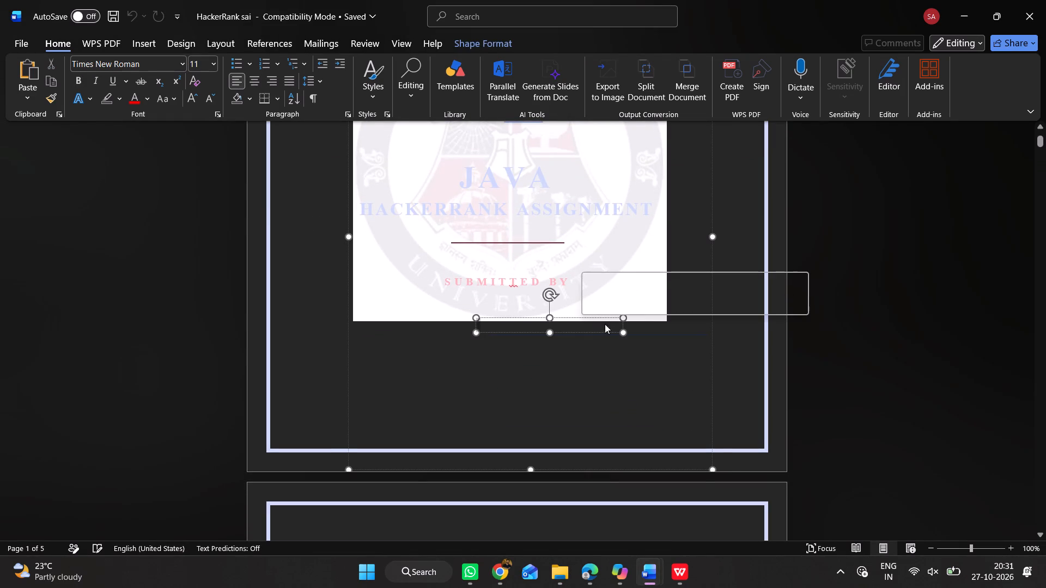
pyautogui.click(618, 325)
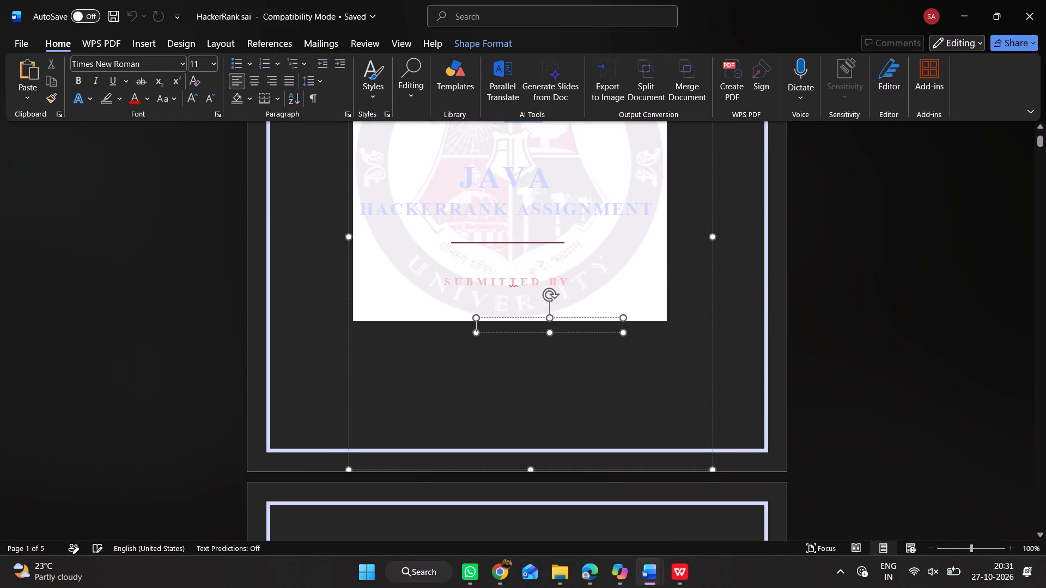
pyautogui.click(653, 332)
pyautogui.press('Delete')
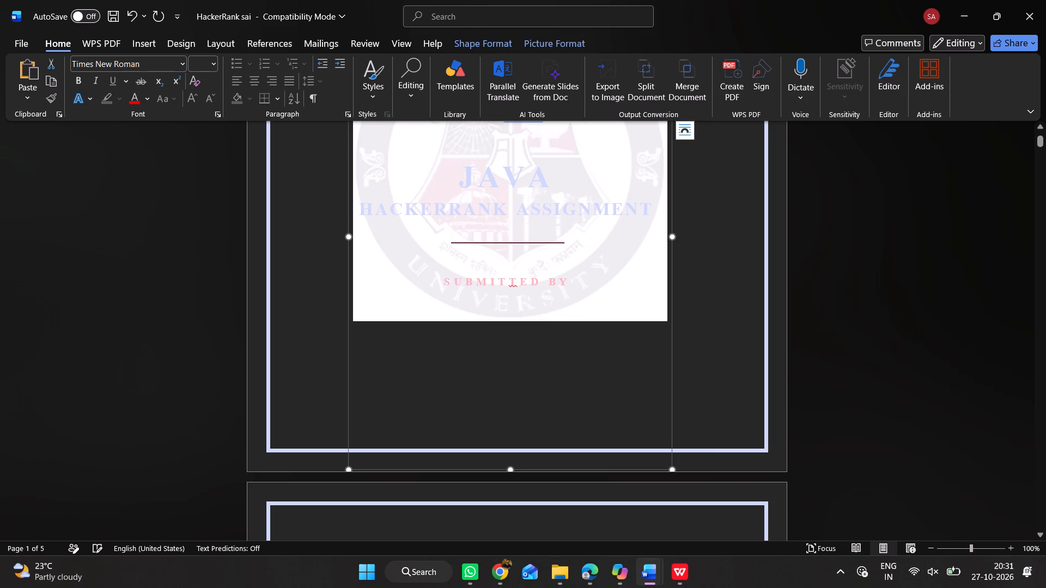
pyautogui.hotkey('ctrl', 's')
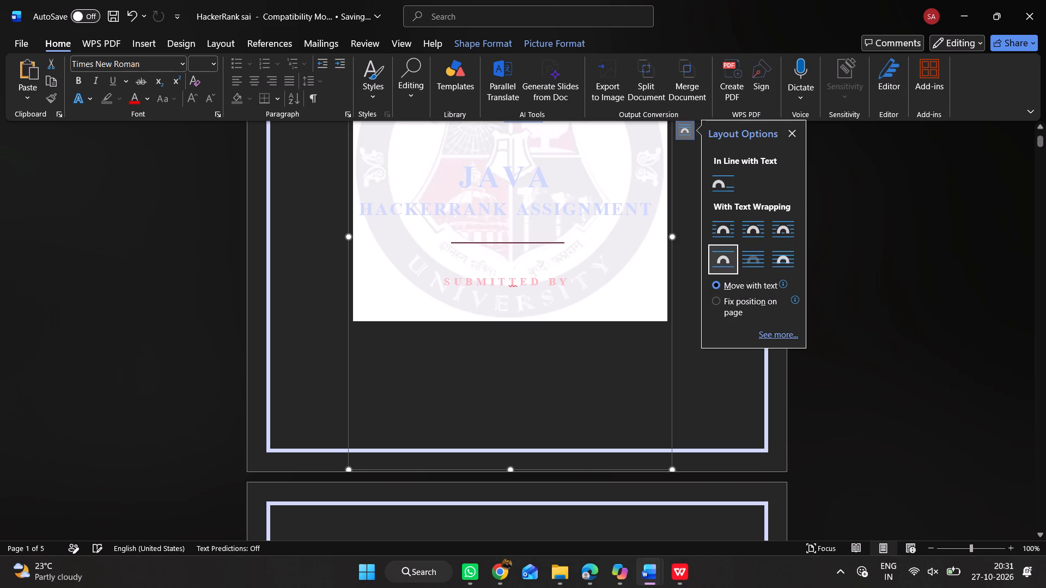
pyautogui.click(551, 387)
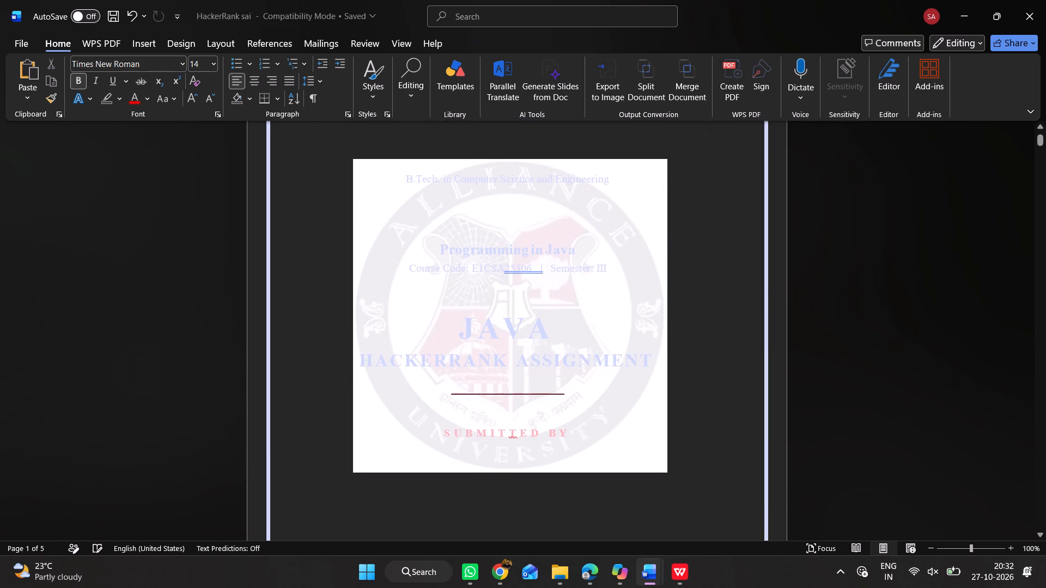
pyautogui.click(1045, 0)
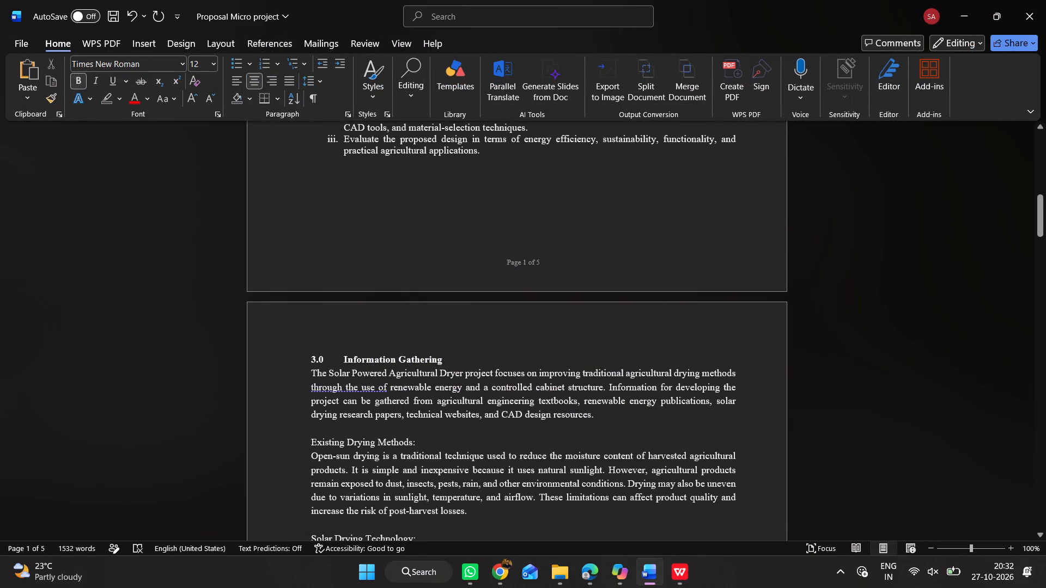
# Switch to iLovePDF in Chrome and convert the corrected HackerRank sai Word document from Downloads to PDF.
pyautogui.click(508, 586)
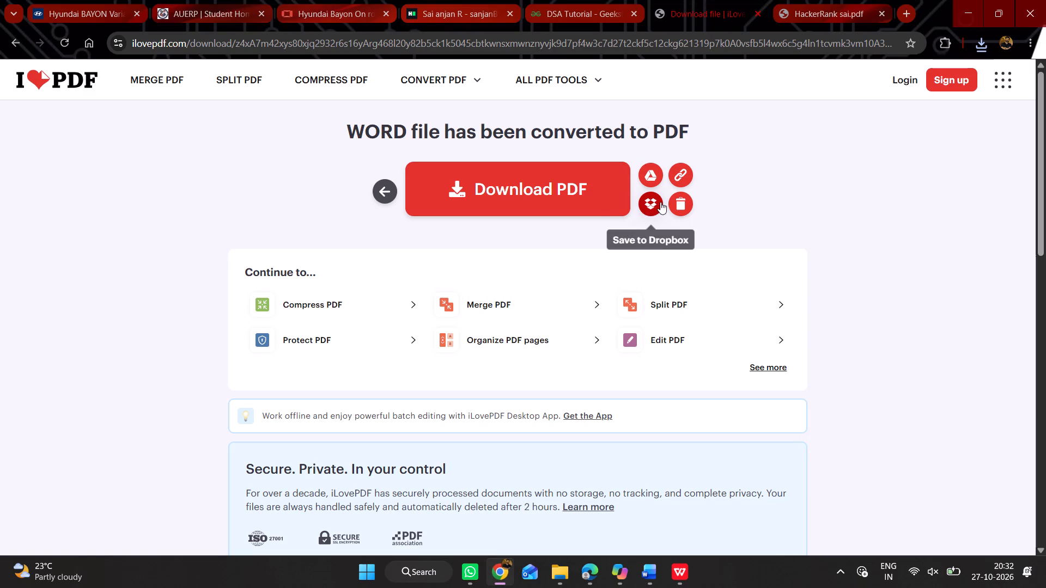
pyautogui.hscroll(5, 660, 202)
pyautogui.click(556, 232)
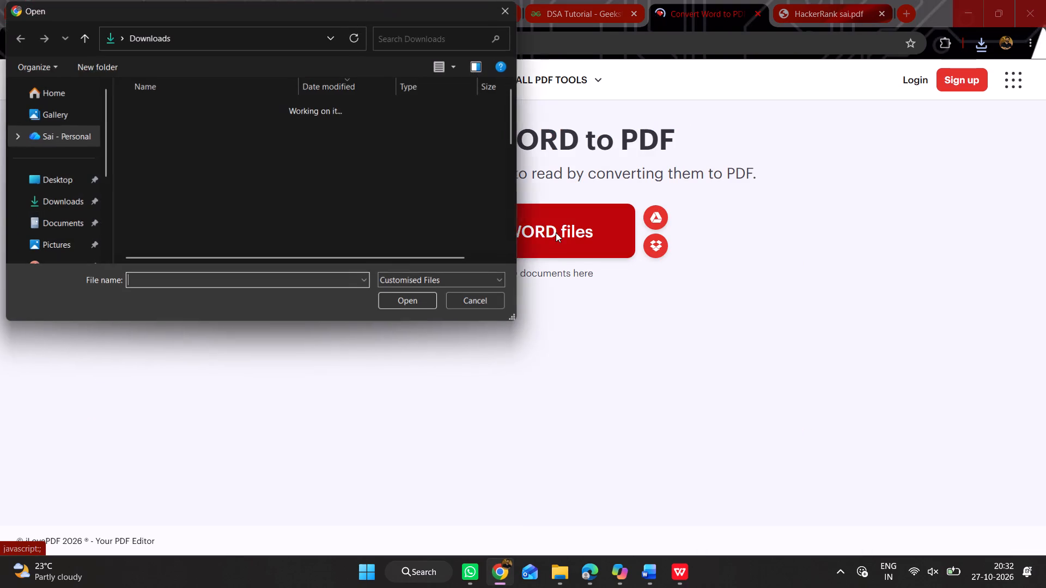
pyautogui.click(362, 124)
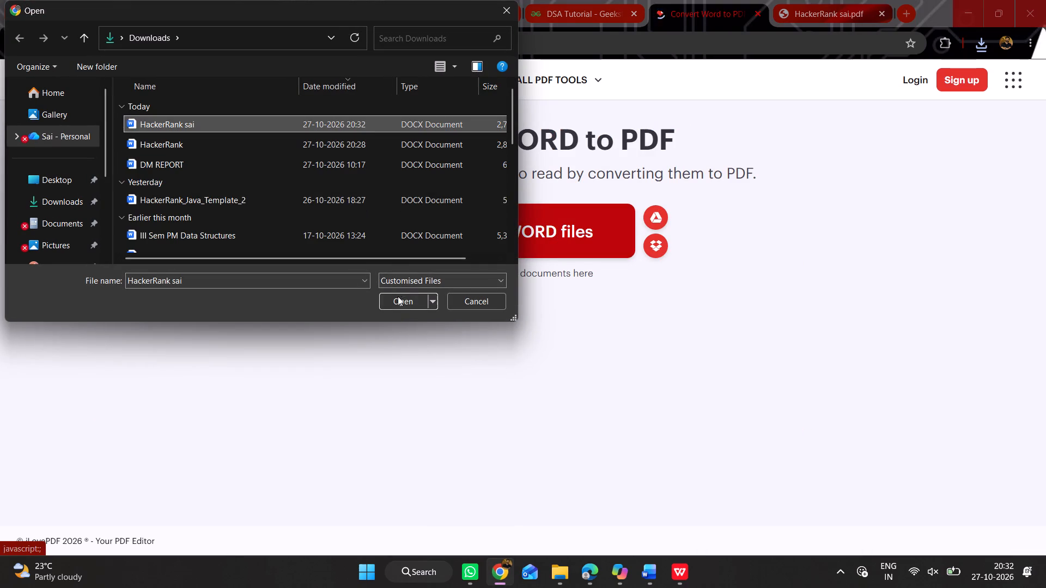
pyautogui.click(398, 299)
pyautogui.click(866, 522)
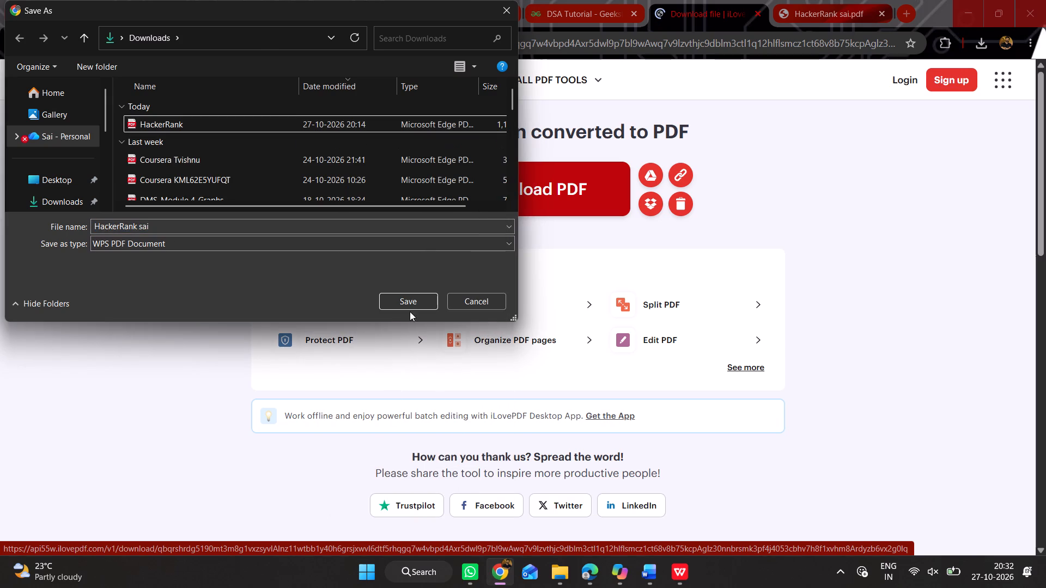
pyautogui.click(403, 302)
pyautogui.click(536, 282)
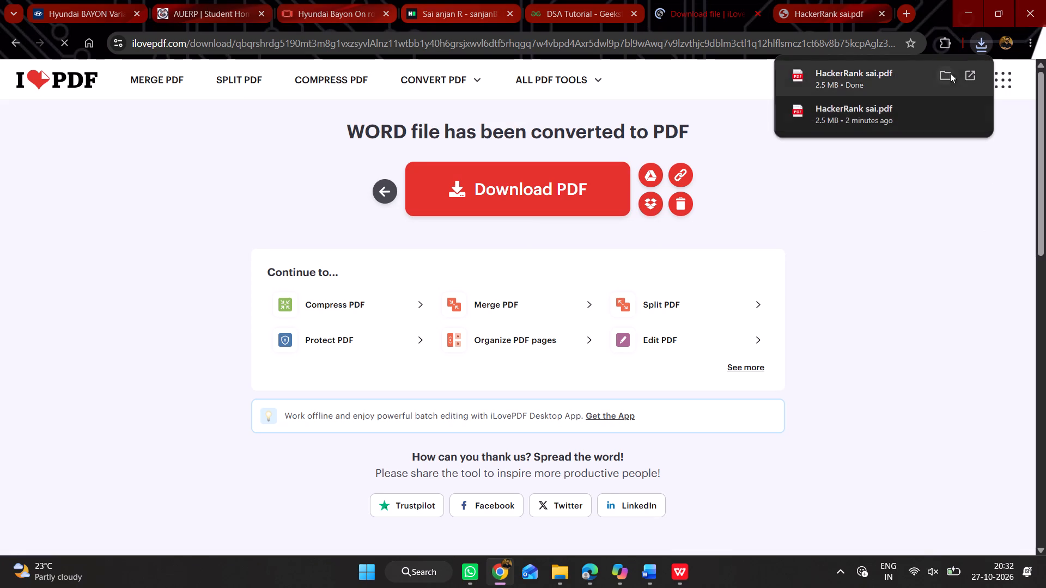
# Open the newly downloaded HackerRank sai PDF in Chrome, closing its outdated tabs, and examine the cover and student details pages.
pyautogui.click(968, 73)
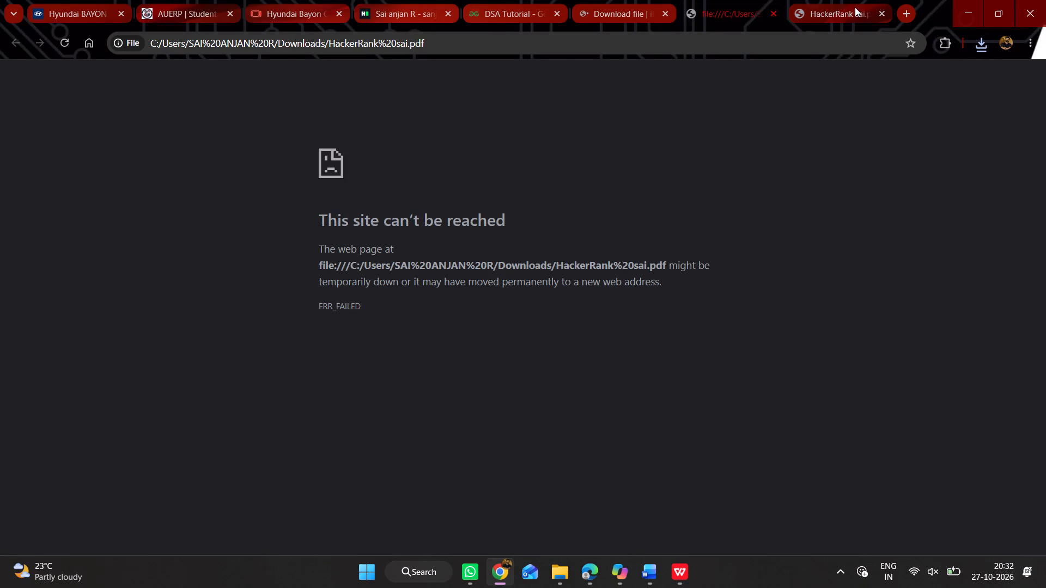
pyautogui.click(881, 10)
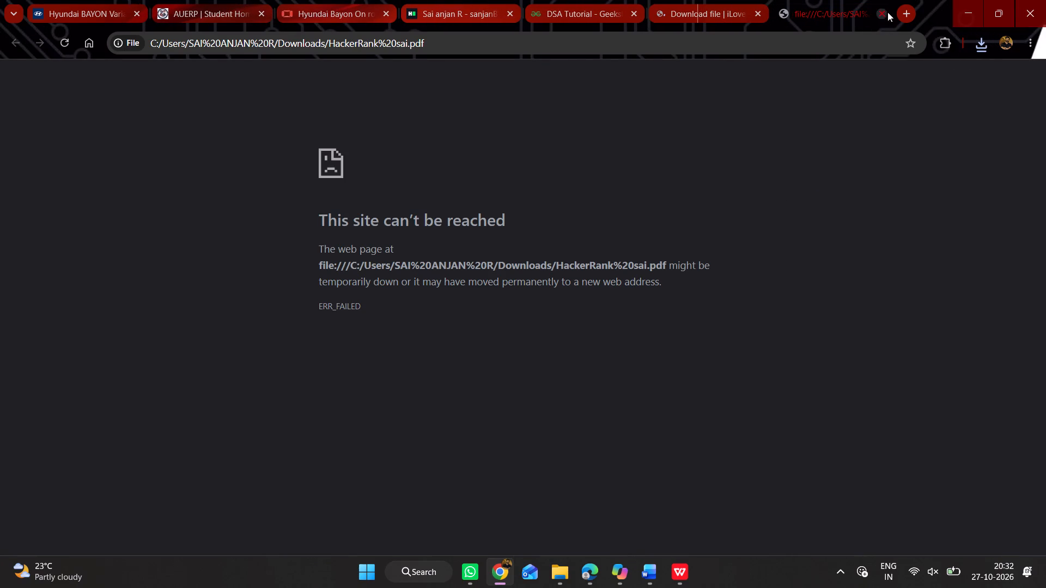
pyautogui.click(887, 13)
pyautogui.click(883, 11)
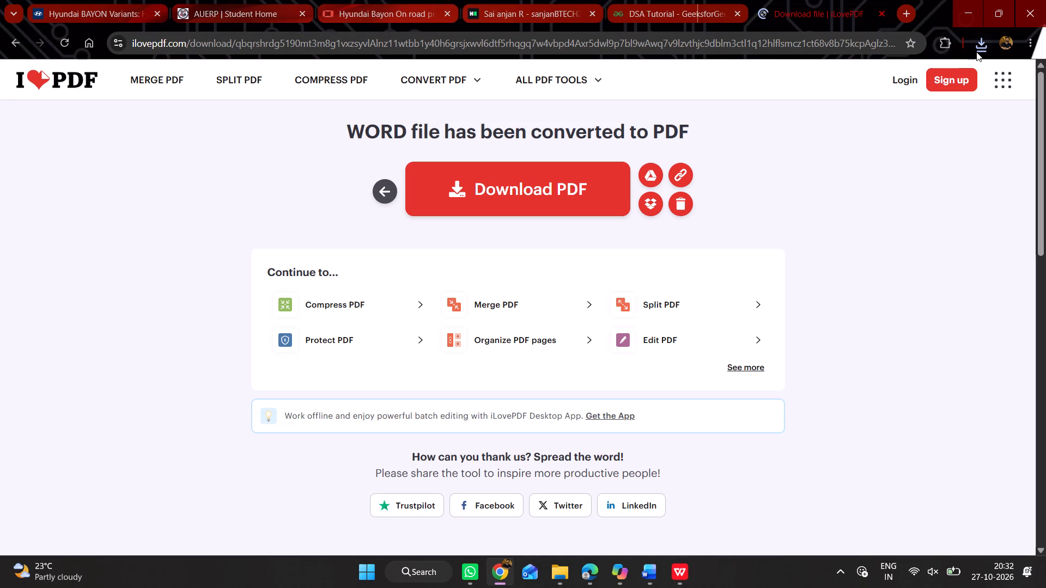
pyautogui.click(980, 47)
pyautogui.click(913, 112)
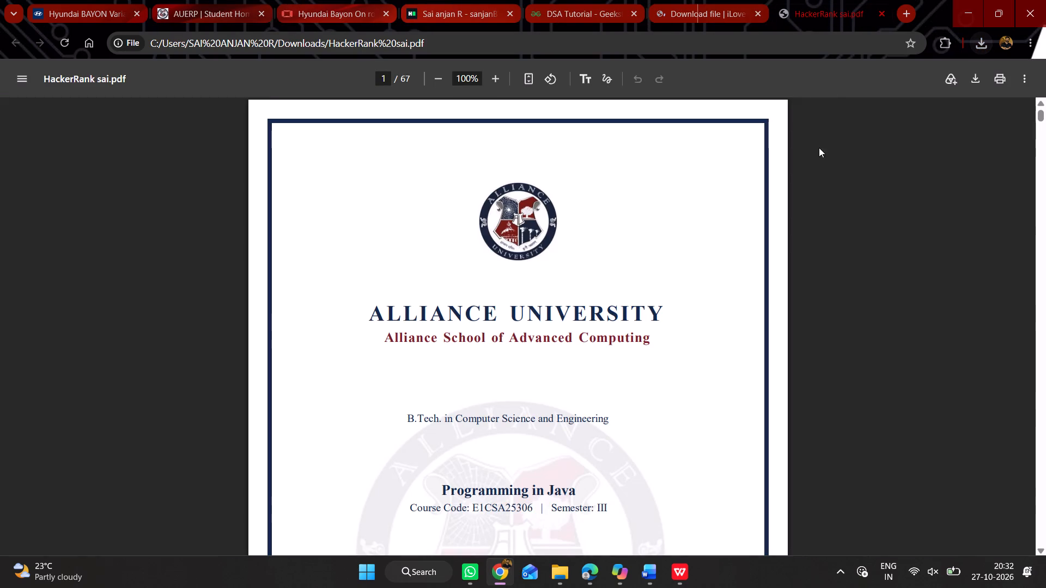
pyautogui.scroll(-6, 652, 311)
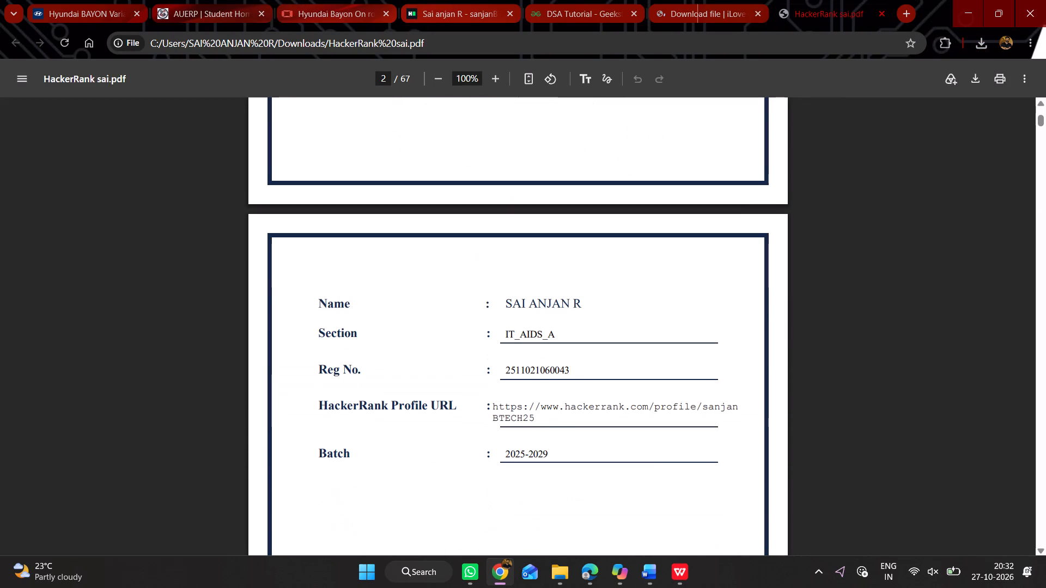
pyautogui.scroll(-1, 652, 311)
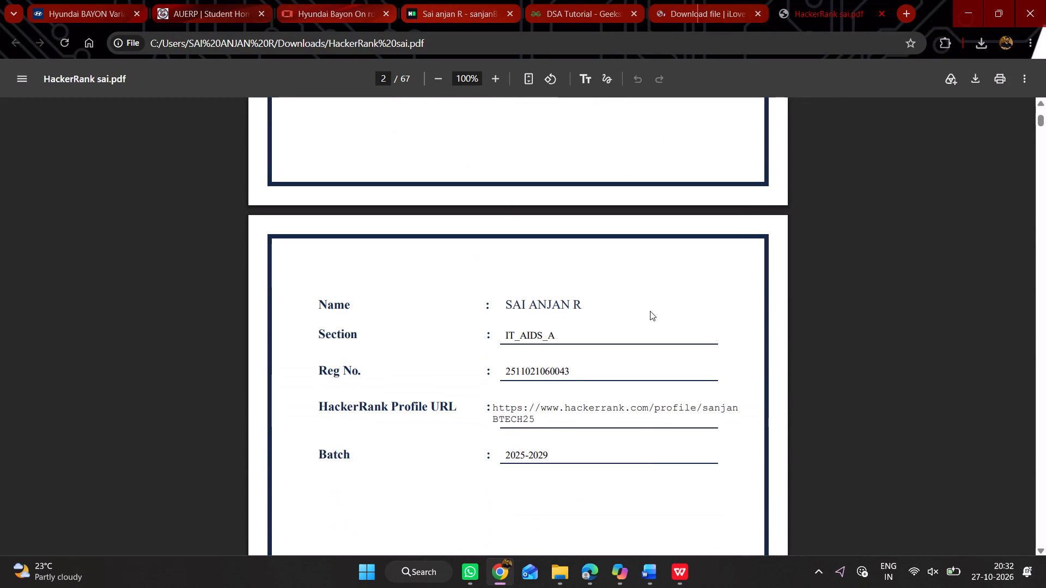
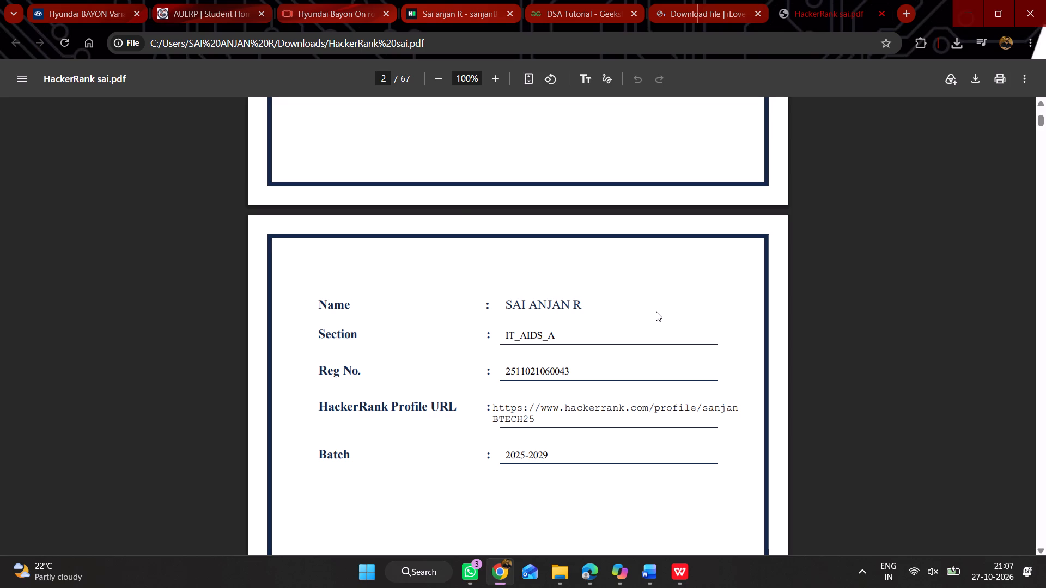
# Switch from the HackerRank sai PDF in Chrome to the open WhatsApp window.
pyautogui.hotkey('alt', 'Tab')
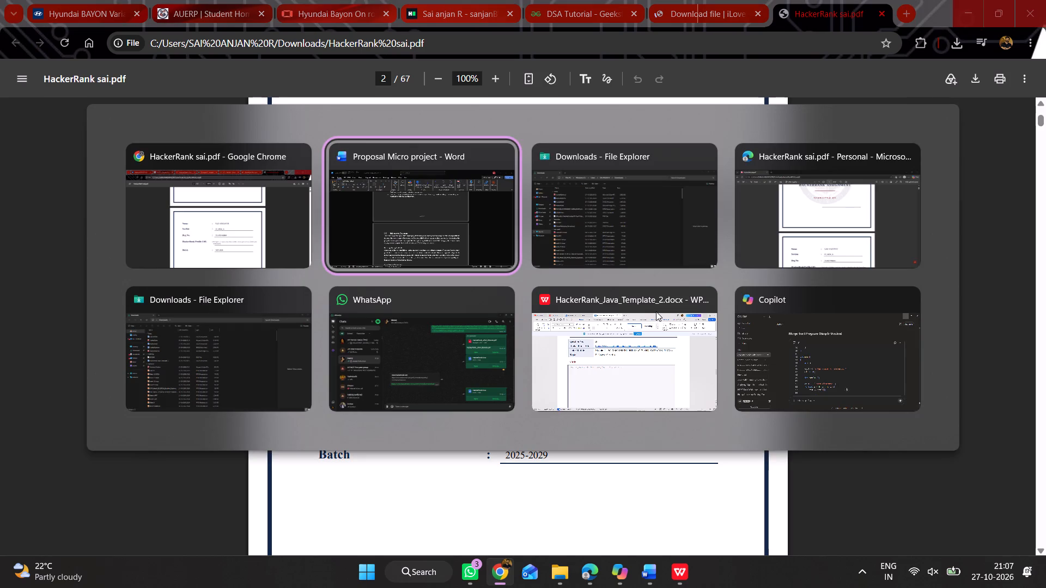
pyautogui.hotkey('alt', 'Tab')
pyautogui.hotkey('alt', 'Tab')
pyautogui.hotkey('alt', 'Tab')
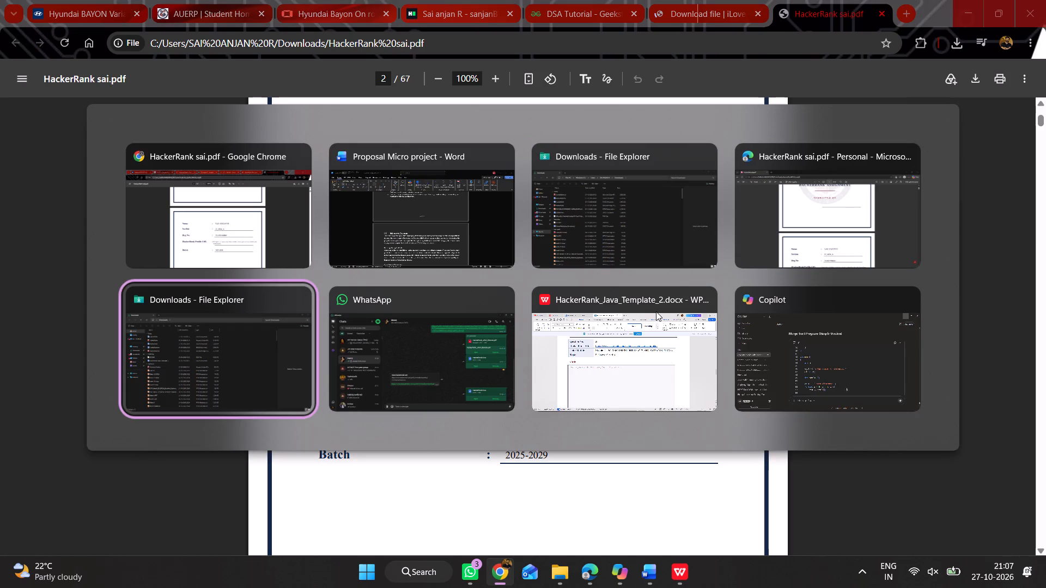
pyautogui.hotkey('alt', 'Tab')
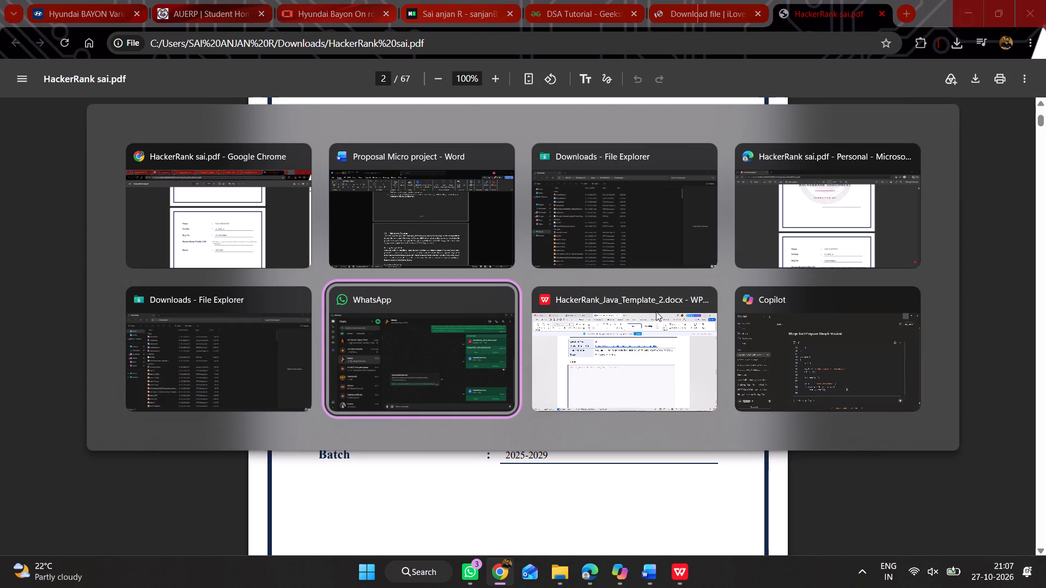
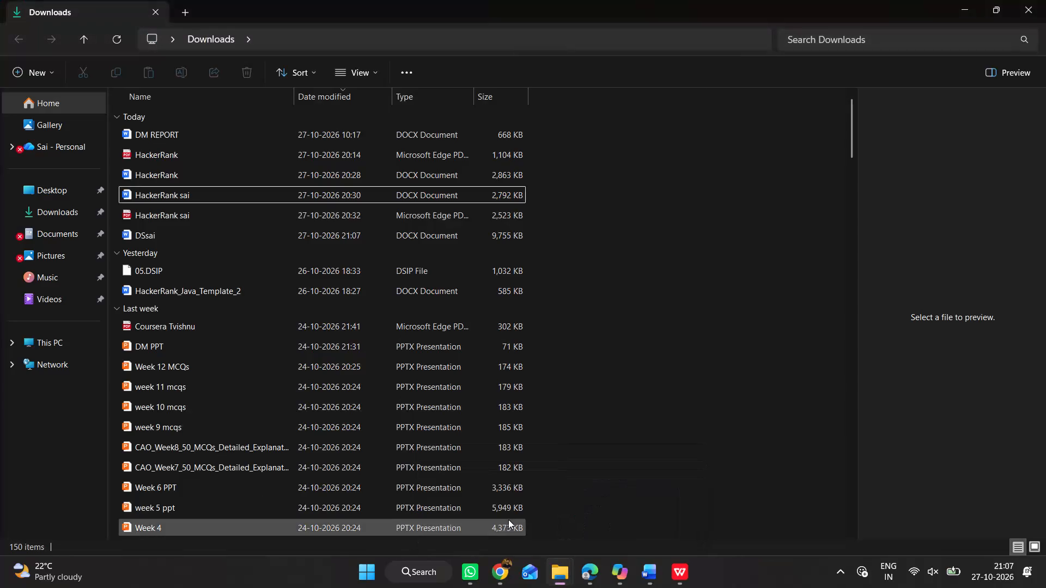
# Open the DSsai document from the Downloads folder in Word.
pyautogui.rightClick(317, 241)
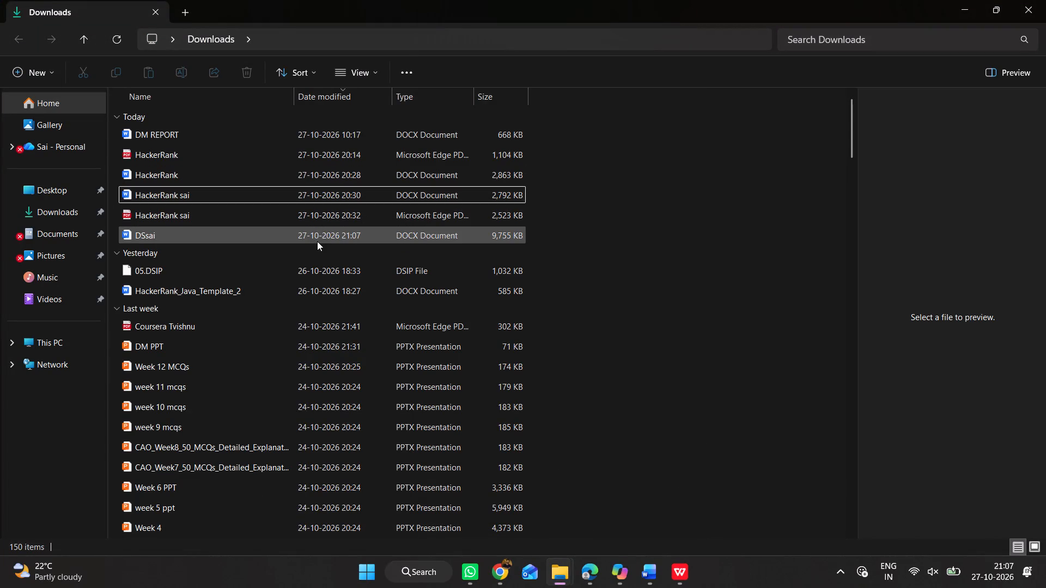
pyautogui.rightClick(315, 236)
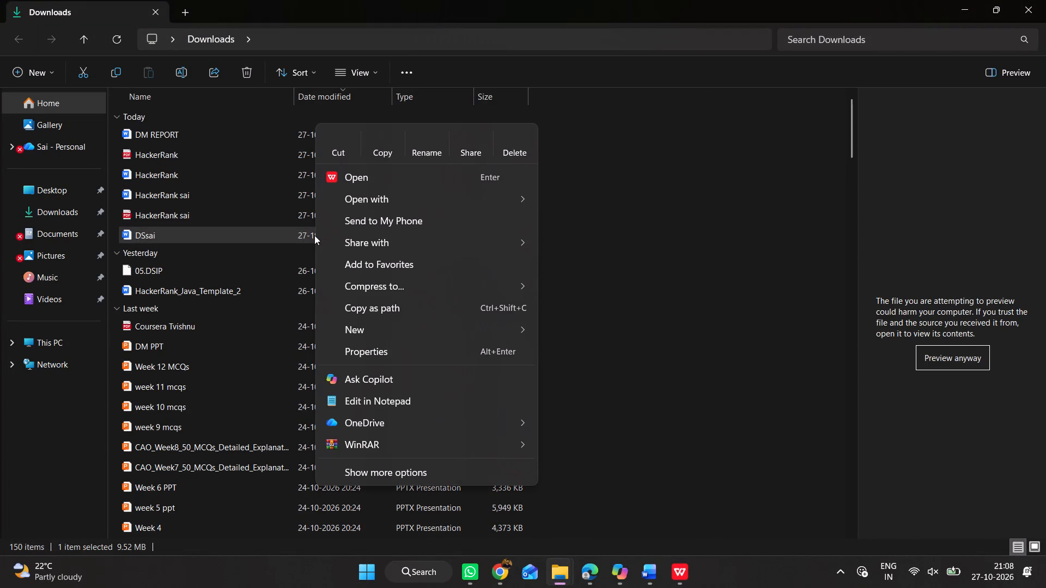
pyautogui.click(570, 198)
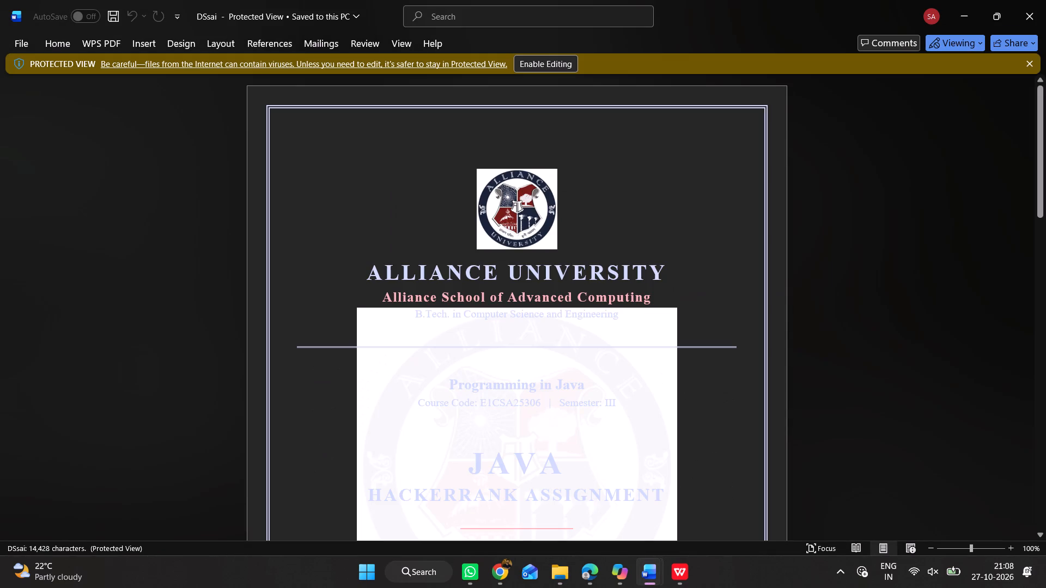
# Enable editing in the protected DSsai document and replace the cover page's Name entry with the new student's name.
pyautogui.click(537, 69)
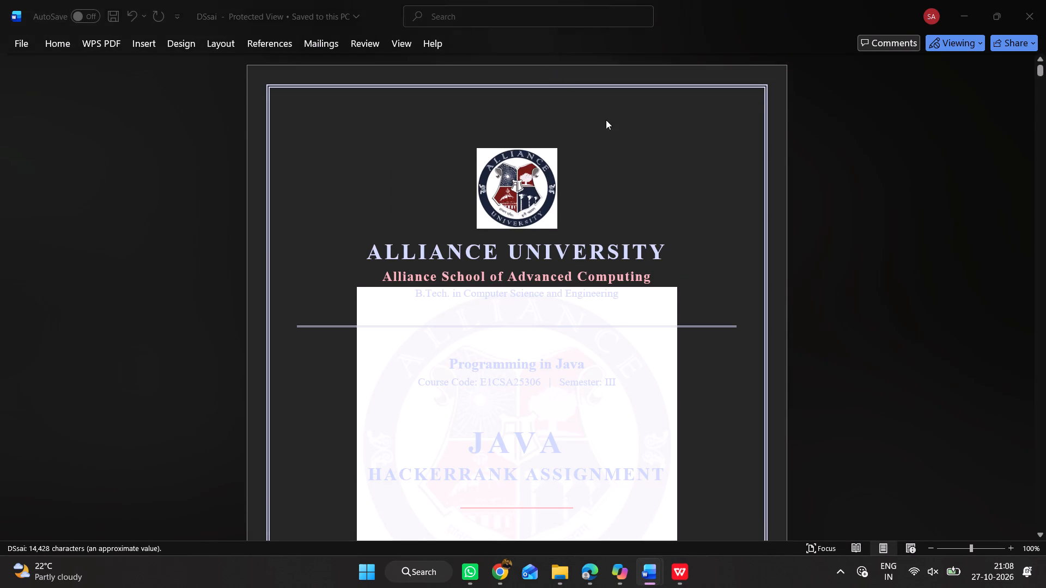
pyautogui.scroll(-4, 635, 174)
pyautogui.scroll(-5, 701, 220)
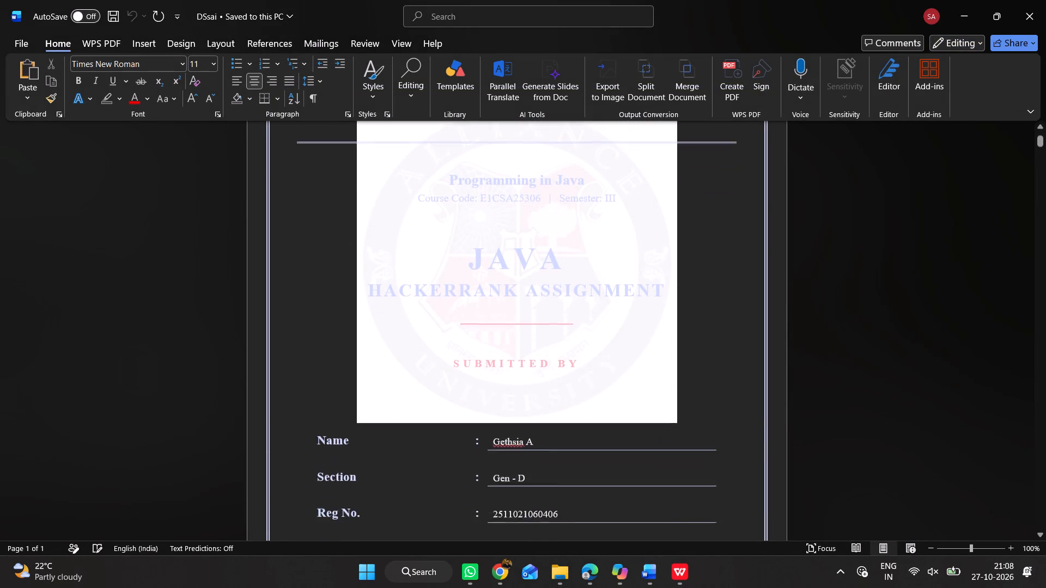
pyautogui.scroll(-1, 720, 221)
pyautogui.doubleClick(548, 360)
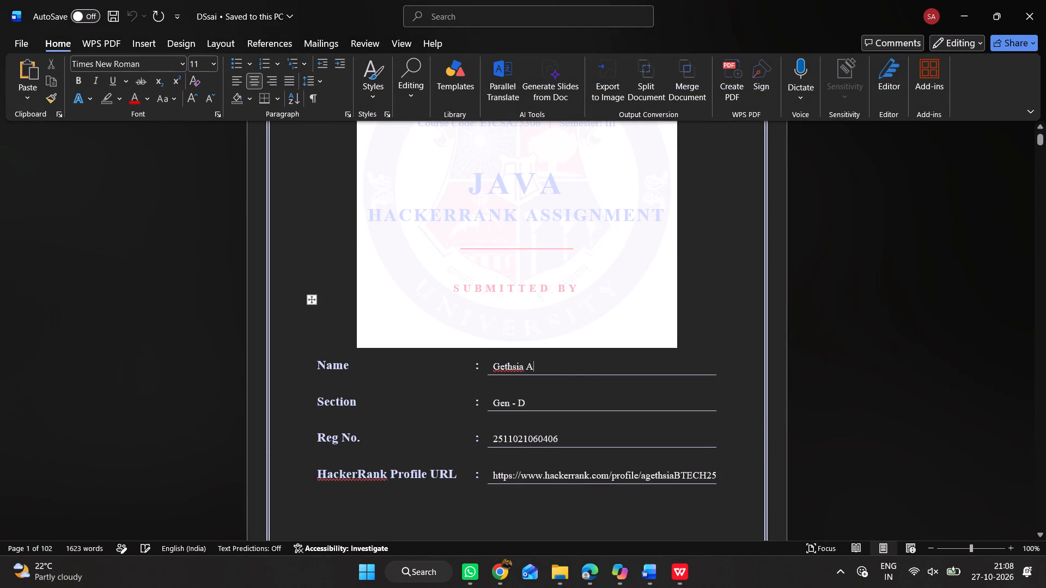
pyautogui.doubleClick(548, 360)
pyautogui.moveTo(532, 366); pyautogui.dragTo(477, 370)
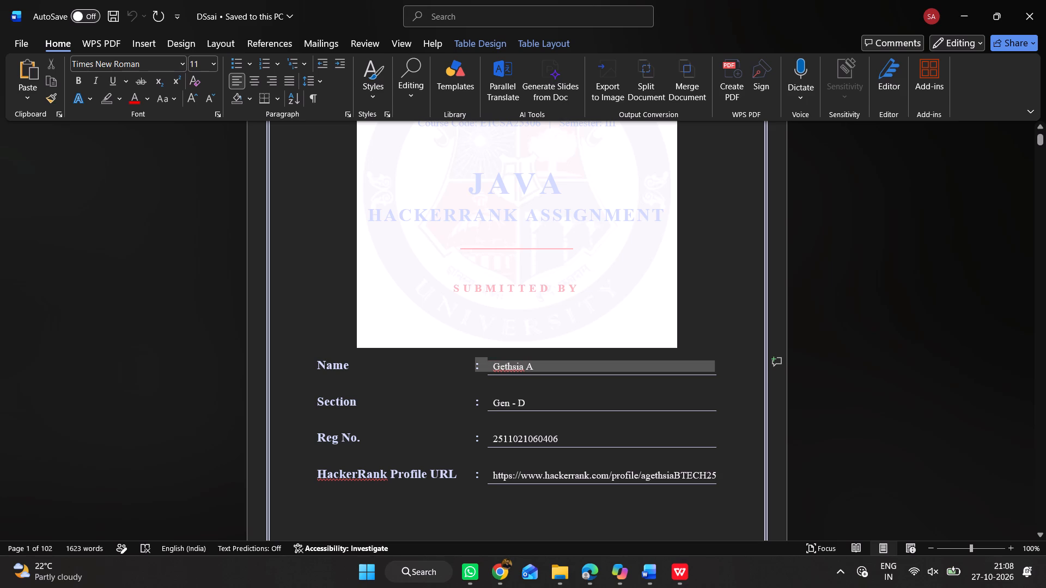
pyautogui.moveTo(477, 370); pyautogui.dragTo(497, 363)
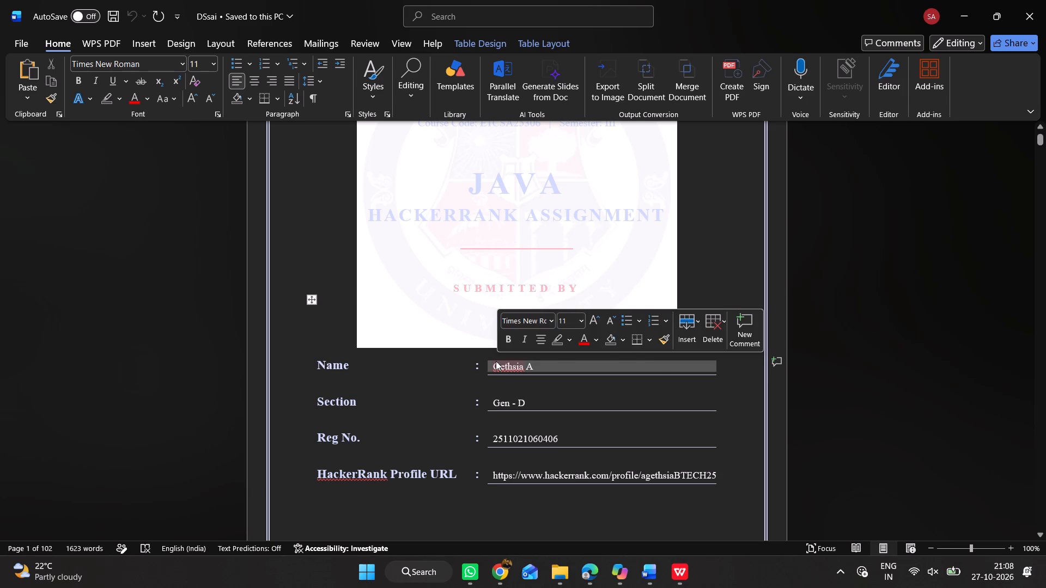
pyautogui.press('BackSpace')
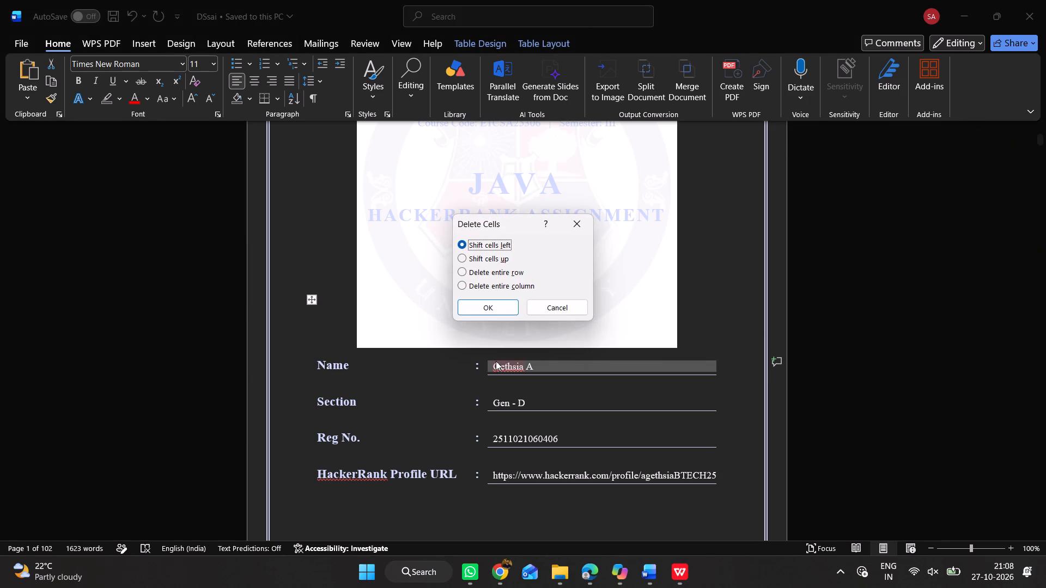
pyautogui.click(568, 218)
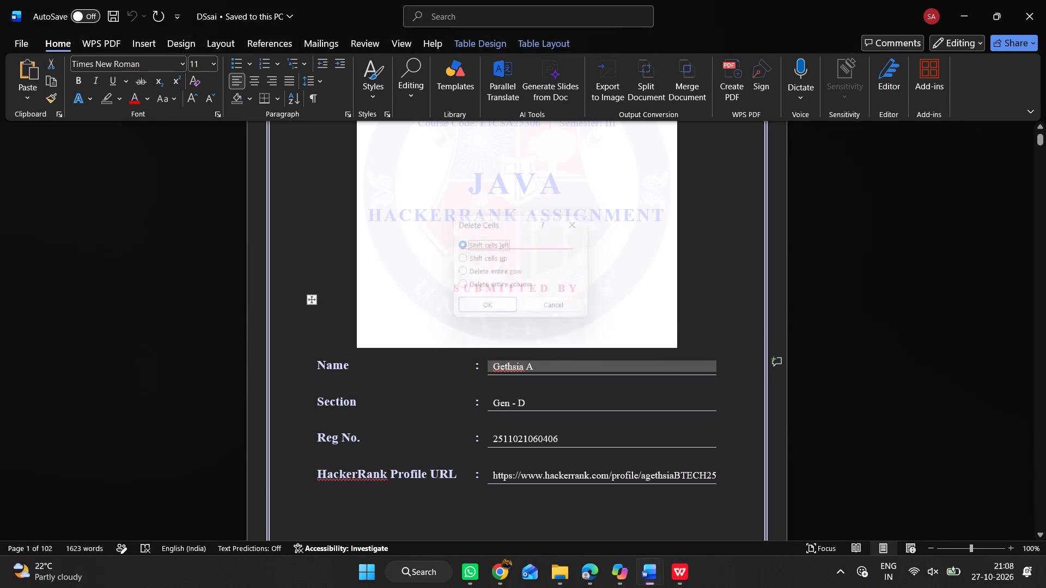
pyautogui.click(531, 363)
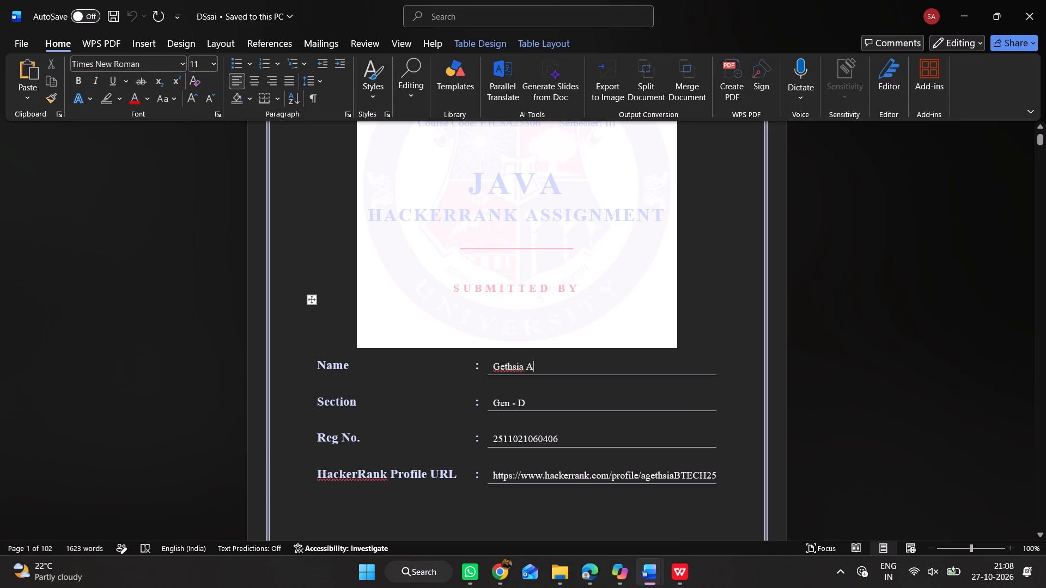
pyautogui.press('BackSpace')
pyautogui.press('BackSpace')
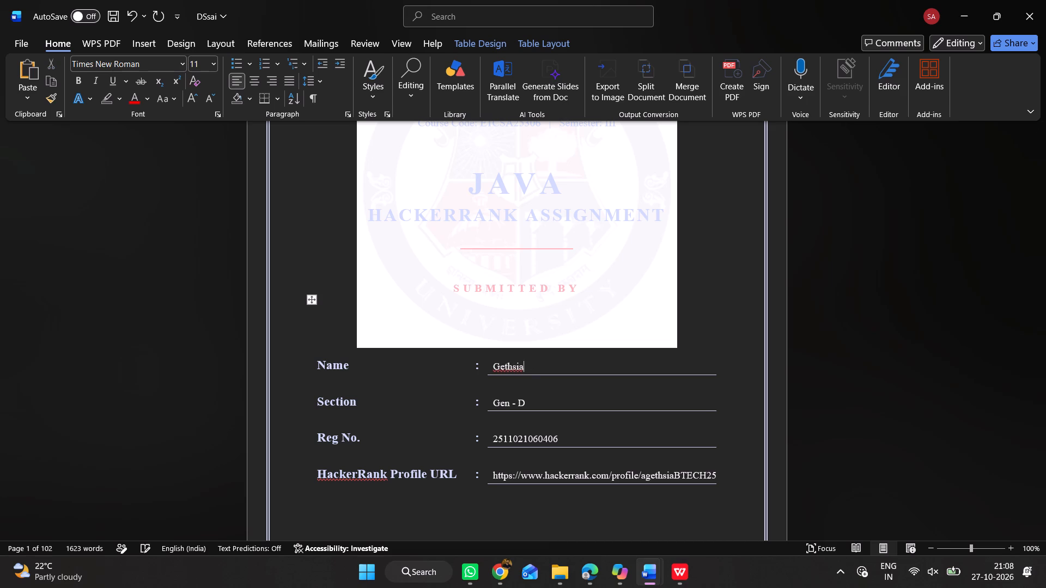
pyautogui.press('BackSpace')
pyautogui.press('BackSpace')
pyautogui.press('BackSpace')
pyautogui.press('BackSpace')
pyautogui.press('BackSpace')
pyautogui.press('BackSpace')
pyautogui.press('BackSpace')
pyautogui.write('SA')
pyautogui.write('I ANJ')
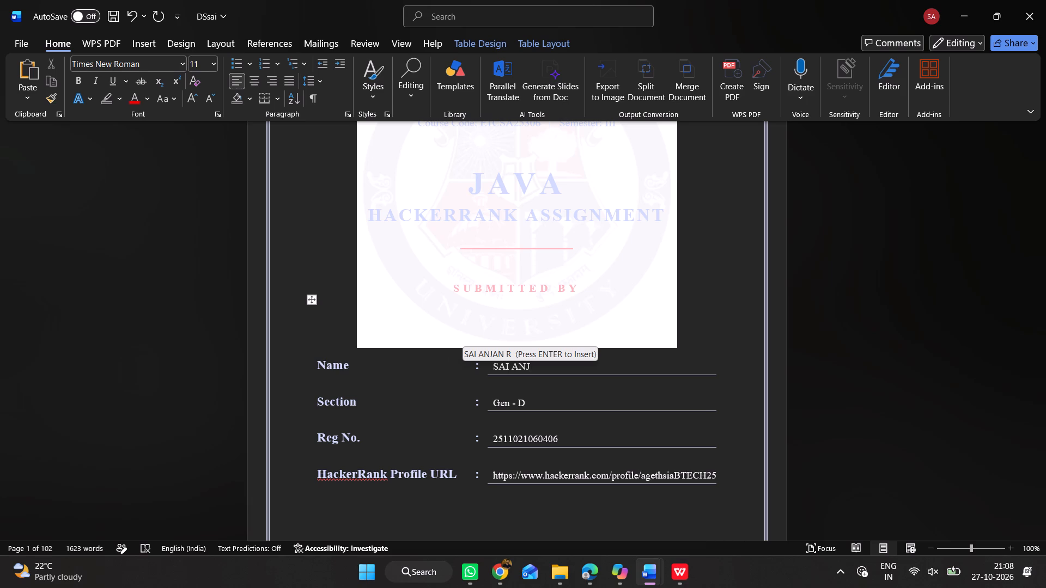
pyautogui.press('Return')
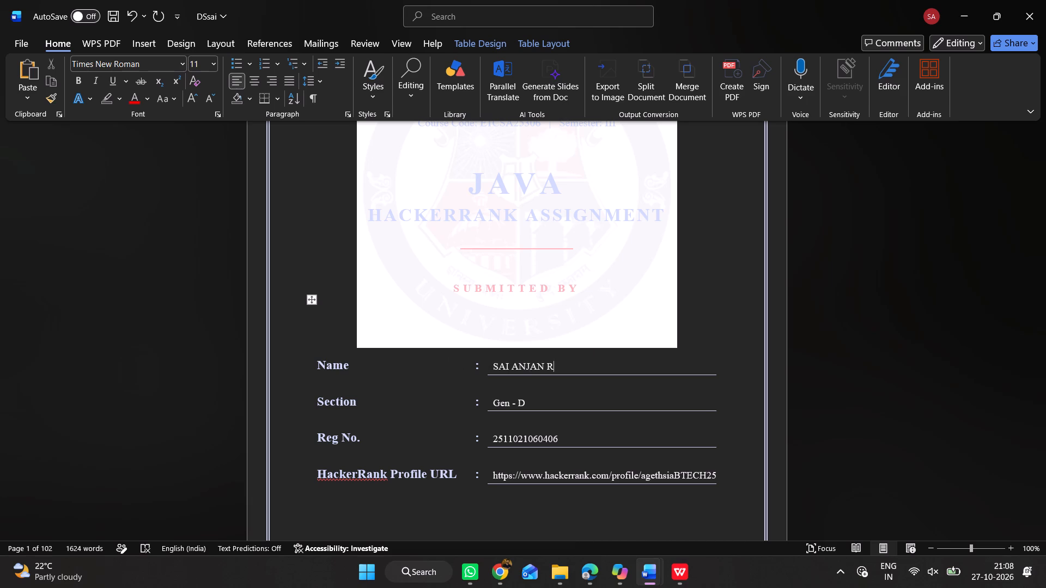
# Change the Section entry on the DSsai cover page to IT_AIDS_A.
pyautogui.click(554, 397)
pyautogui.press('BackSpace')
pyautogui.press('BackSpace')
pyautogui.press('BackSpace')
pyautogui.press('BackSpace')
pyautogui.press('BackSpace')
pyautogui.press('BackSpace')
pyautogui.press('BackSpace')
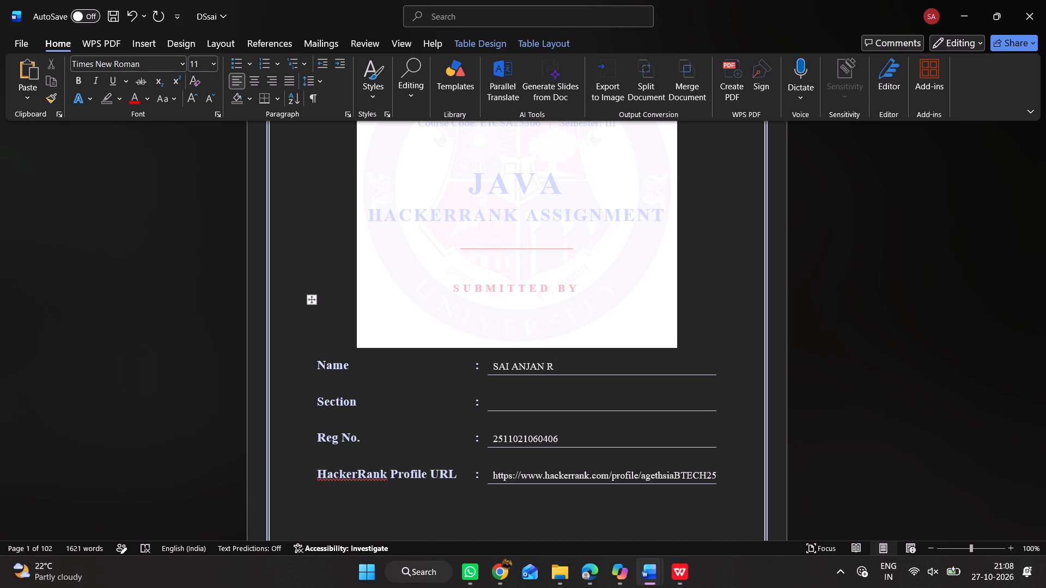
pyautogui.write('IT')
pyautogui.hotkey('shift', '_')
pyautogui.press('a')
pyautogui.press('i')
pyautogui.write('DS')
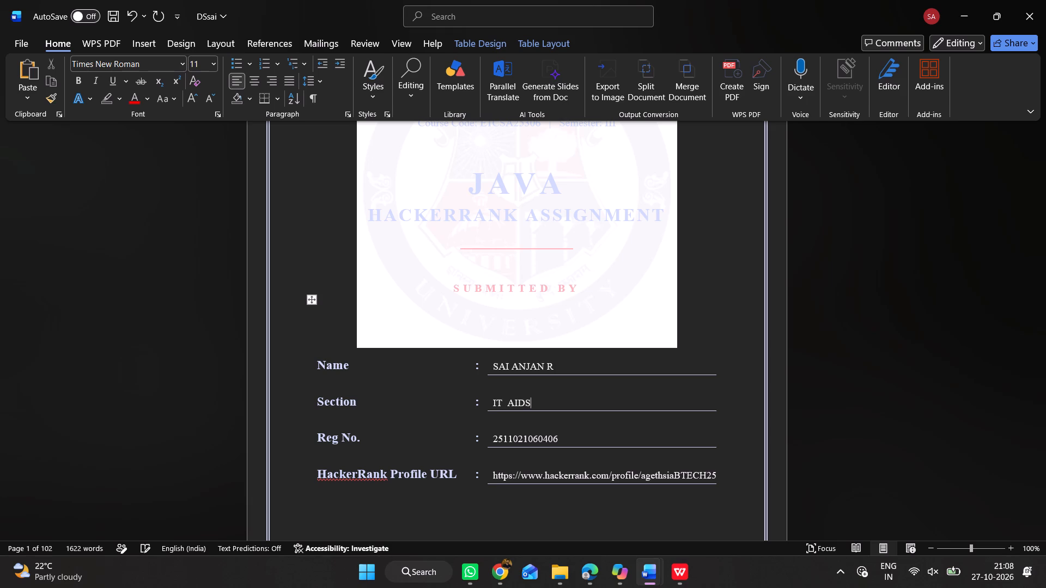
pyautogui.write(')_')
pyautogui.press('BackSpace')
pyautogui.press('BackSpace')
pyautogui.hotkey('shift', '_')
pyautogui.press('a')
# Replace the last three digits of the cover page's Reg No. so it matches the new student's registration number.
pyautogui.click(585, 436)
pyautogui.press('BackSpace')
pyautogui.press('BackSpace')
pyautogui.press('BackSpace')
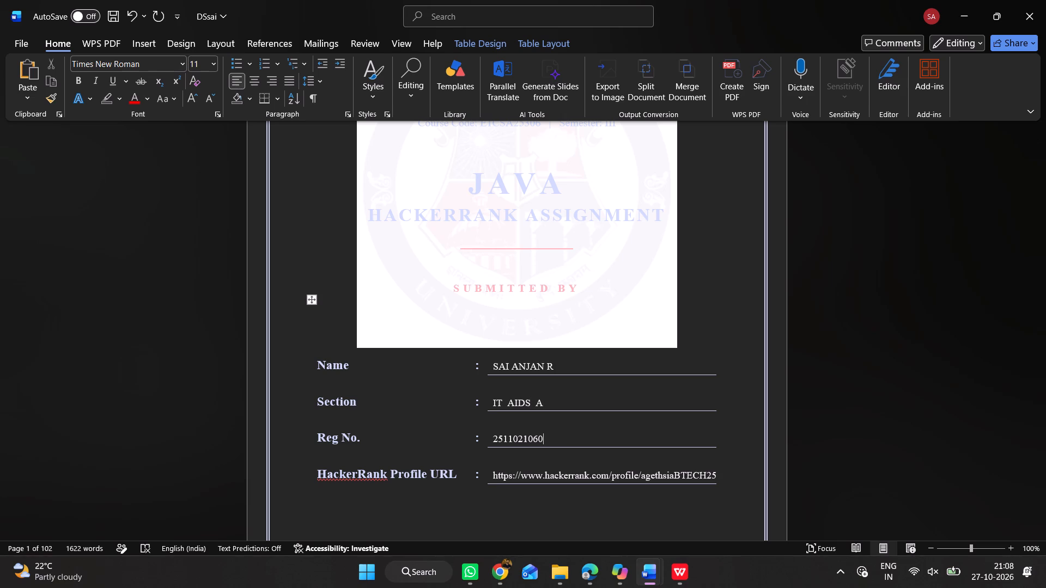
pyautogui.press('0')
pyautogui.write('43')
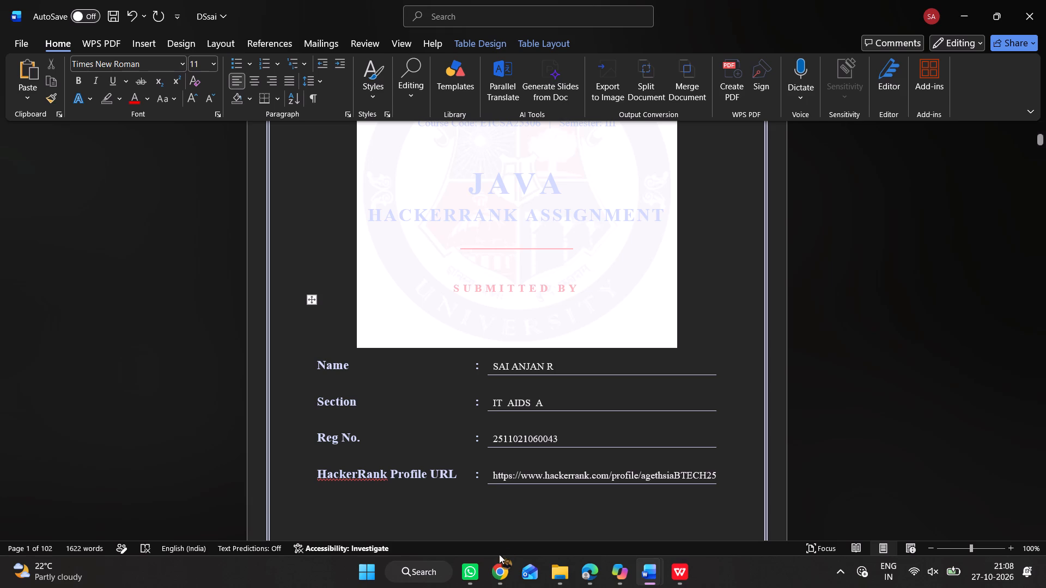
pyautogui.click(493, 561)
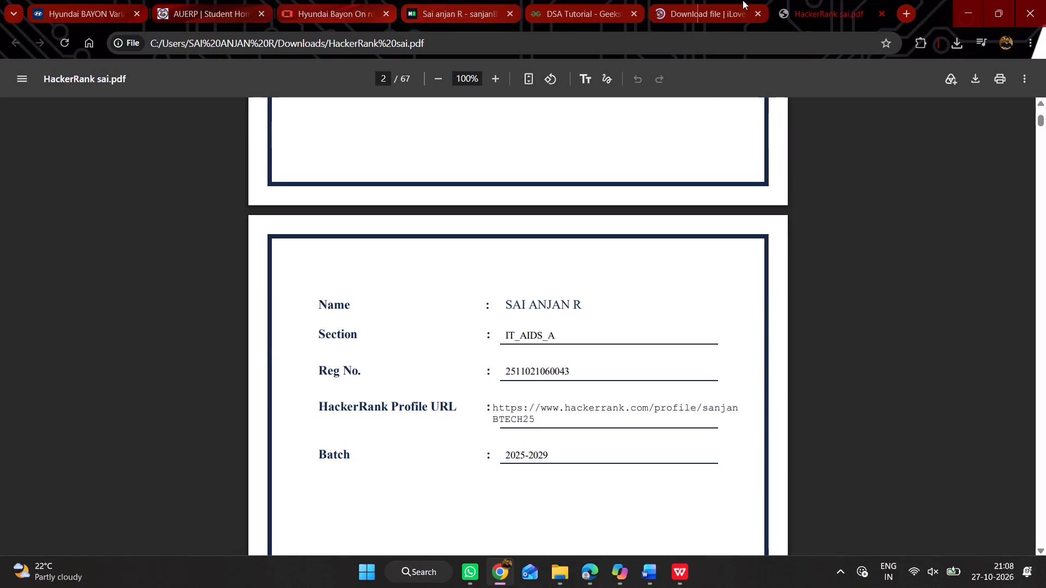
pyautogui.click(470, 0)
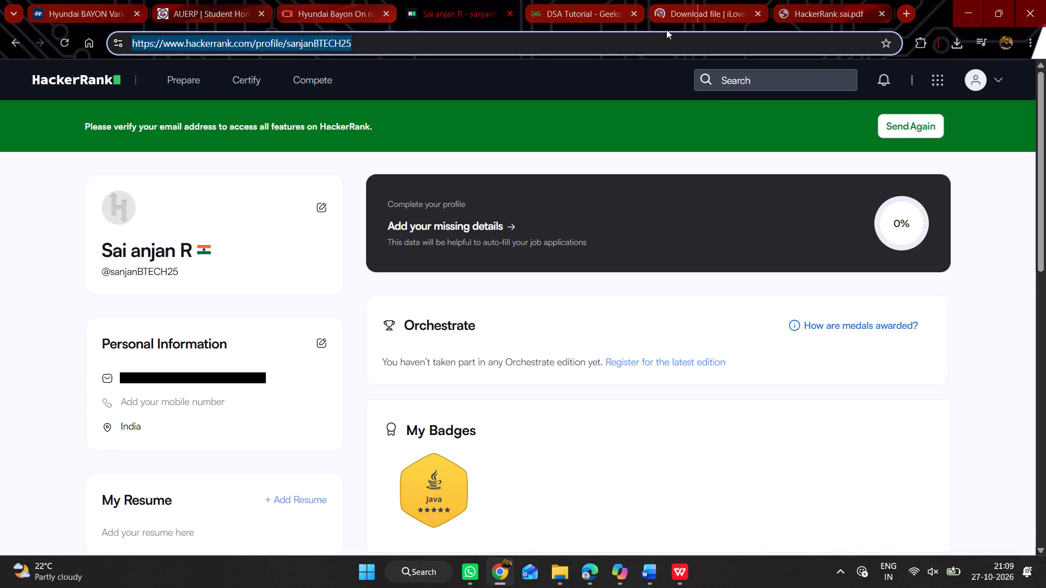
pyautogui.click(526, 47)
pyautogui.moveTo(526, 47); pyautogui.dragTo(289, 46)
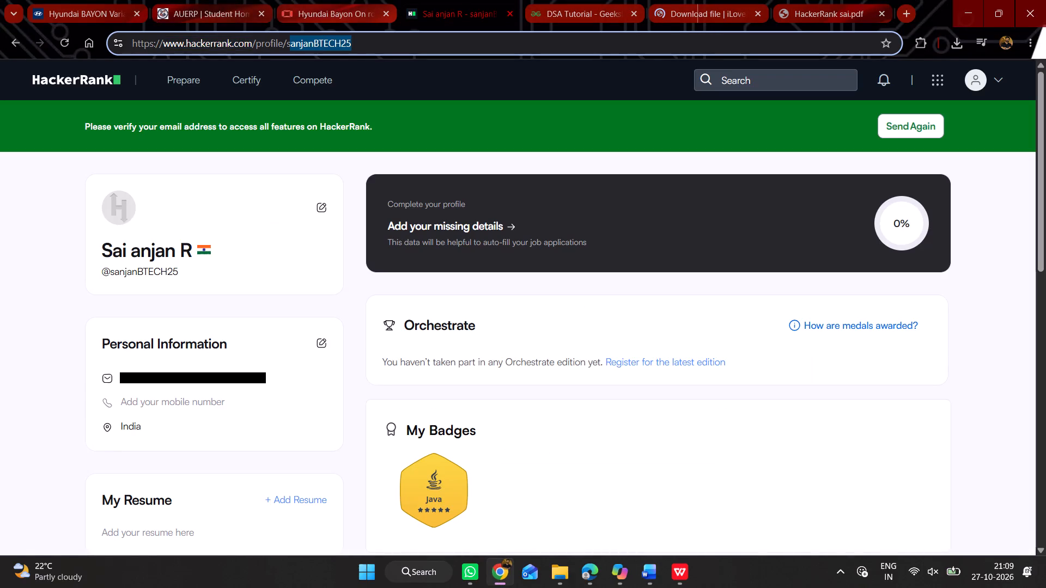
pyautogui.moveTo(289, 46); pyautogui.dragTo(284, 46)
pyautogui.moveTo(284, 46); pyautogui.dragTo(285, 46)
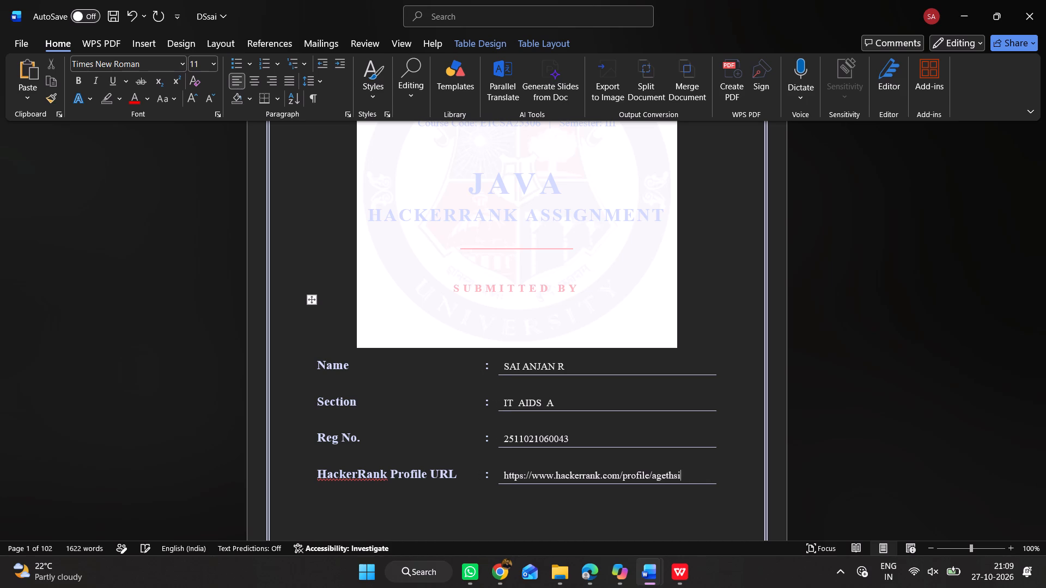
pyautogui.press('BackSpace')
pyautogui.press('BackSpace')
pyautogui.press('BackSpace')
pyautogui.press('BackSpace')
pyautogui.press('BackSpace')
pyautogui.press('BackSpace')
pyautogui.press('BackSpace')
pyautogui.hotkey('ctrl', 'v')
# Return to the top of the cover page and save the DSsai document.
pyautogui.scroll(1, 719, 479)
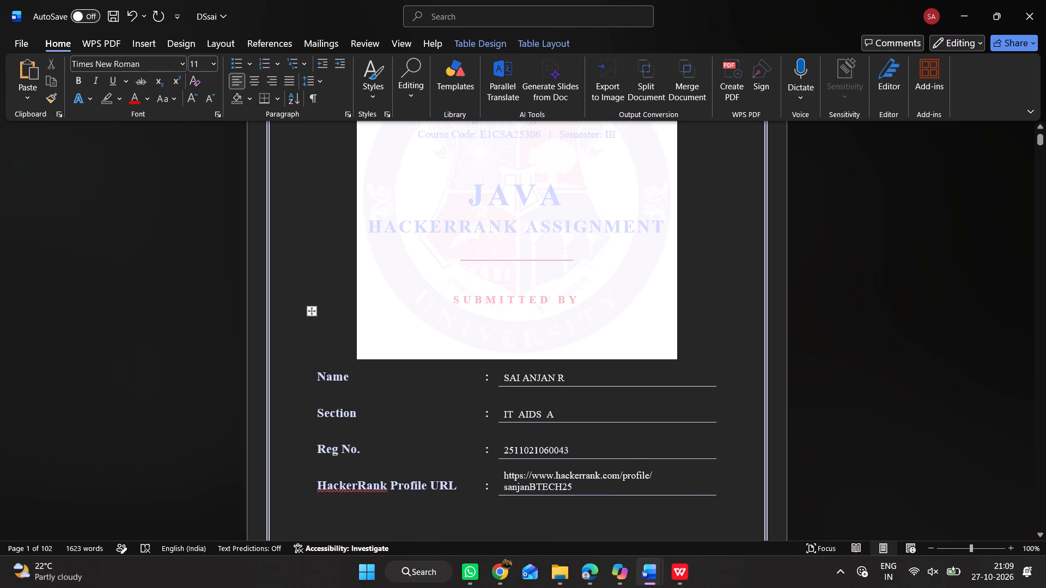
pyautogui.scroll(8, 719, 479)
pyautogui.hotkey('ctrl', 's')
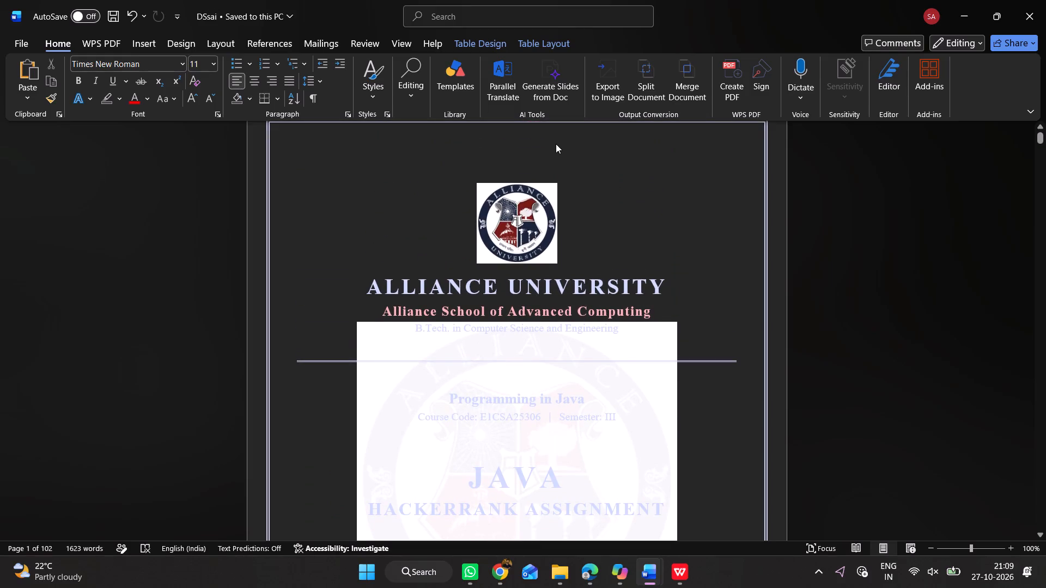
pyautogui.hotkey('ctrl', 's')
# Save the DSsai document again and close its Word window.
pyautogui.hotkey('ctrl', 's')
pyautogui.click(1044, 0)
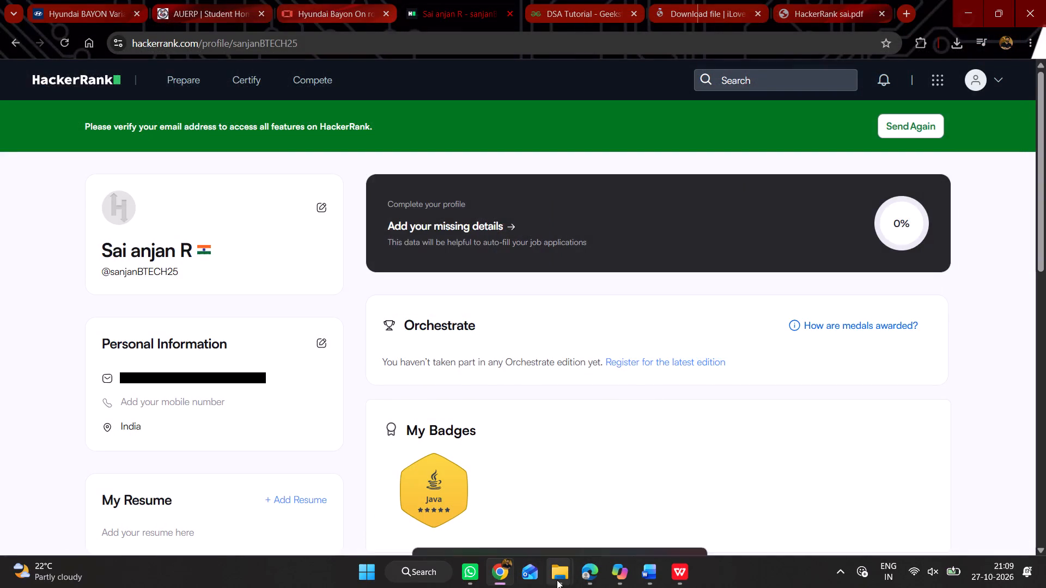
# Switch to File Explorer and bring up the Downloads folder that holds the saved DSsai document.
pyautogui.click(513, 530)
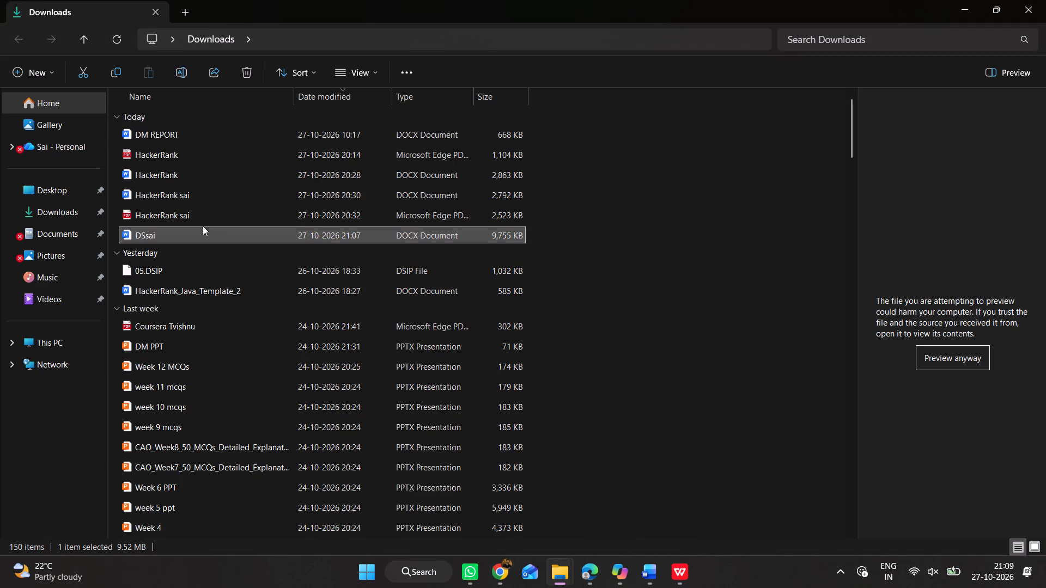
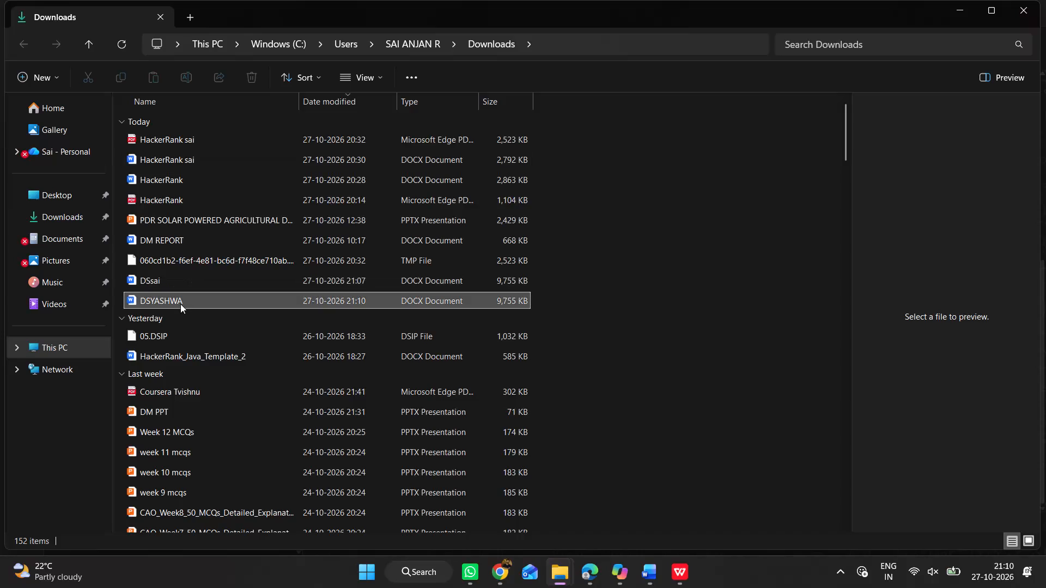
# Open the DSYASHWA document from the Downloads folder in Word.
pyautogui.rightClick(180, 304)
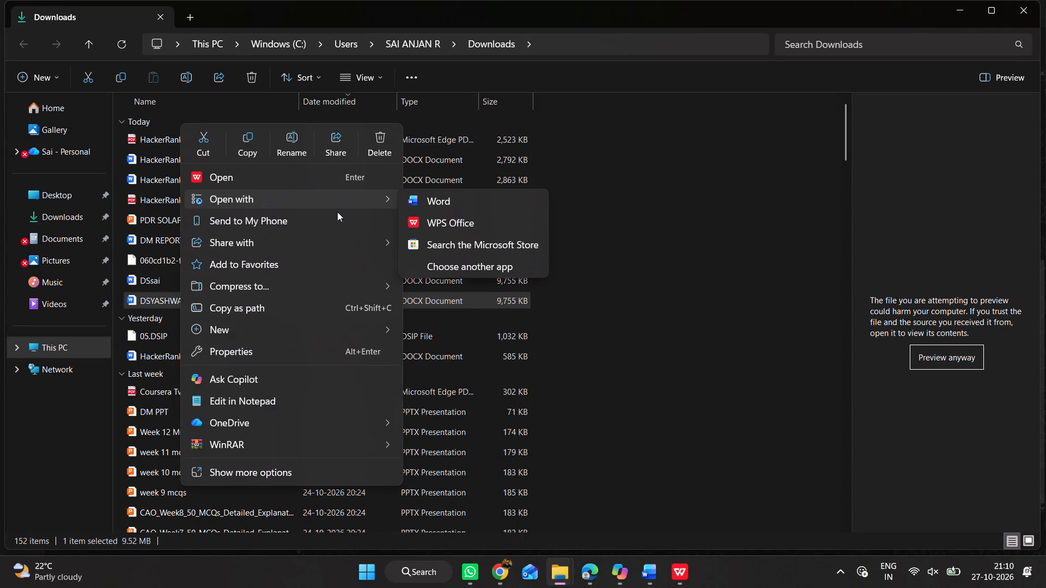
pyautogui.click(461, 205)
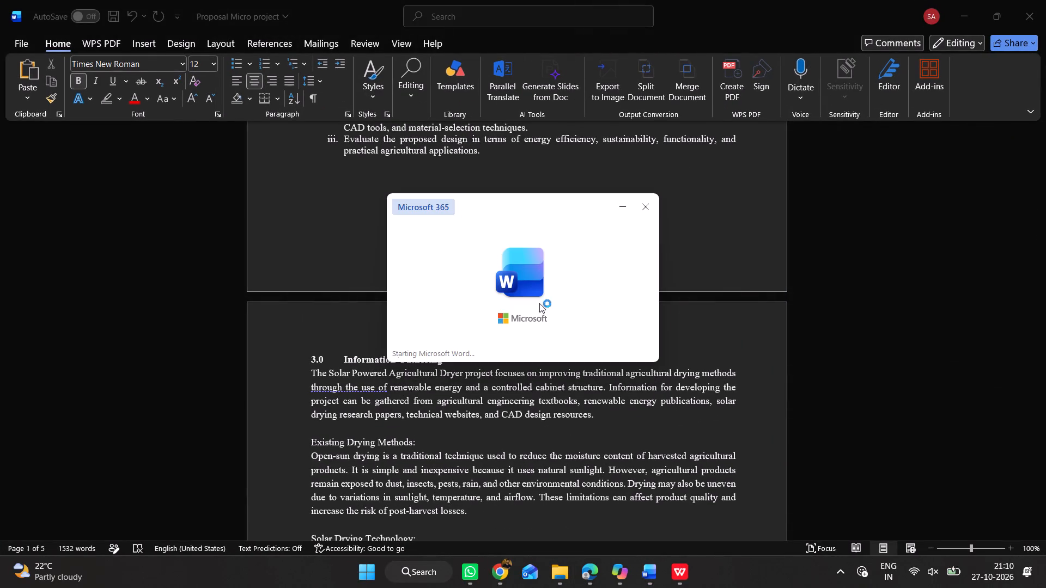
# Enable editing of the DSYASHWA document so its cover page details can be changed.
pyautogui.scroll(-10, 622, 212)
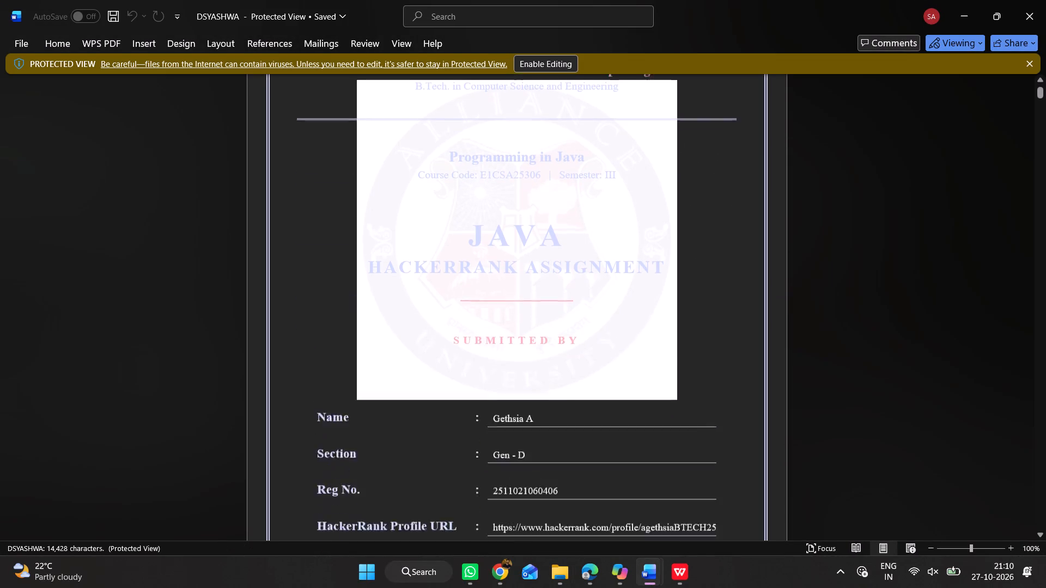
pyautogui.tripleClick(579, 320)
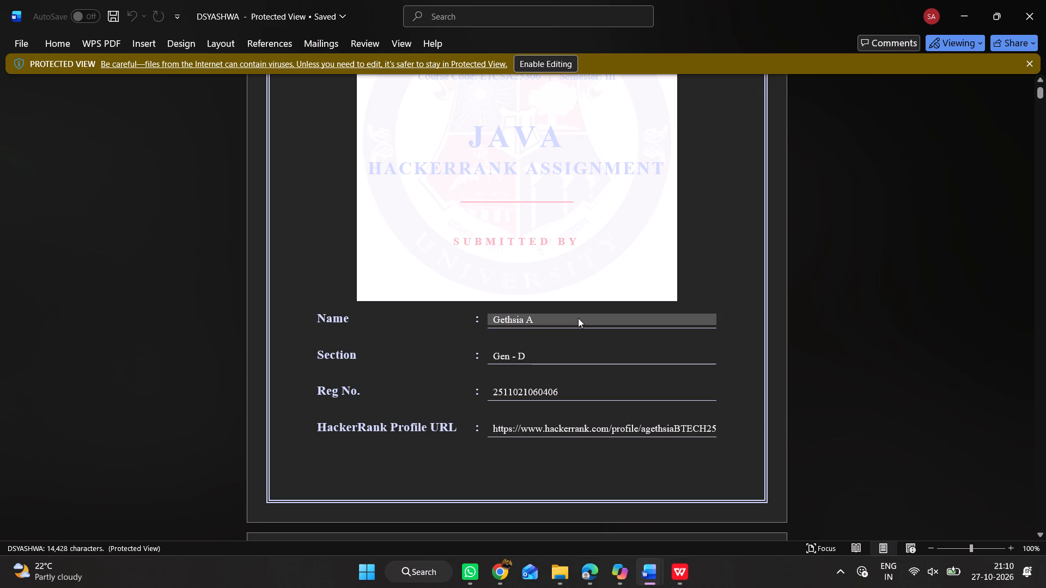
pyautogui.press('BackSpace')
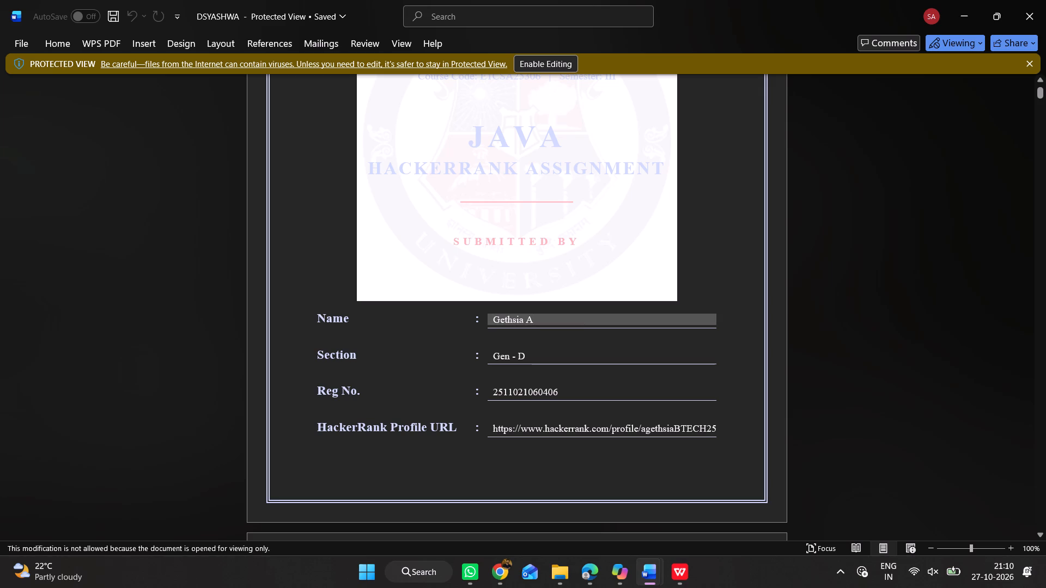
pyautogui.click(536, 62)
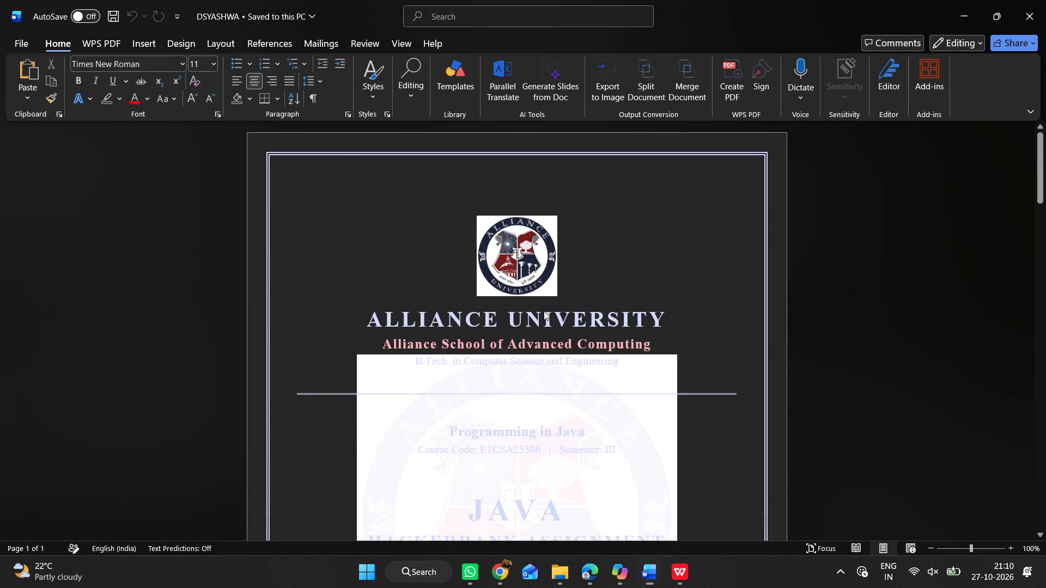
# Replace the name in the cover page's Name field with the new student's first name in capital letters.
pyautogui.scroll(-5, 552, 310)
pyautogui.scroll(-2, 742, 342)
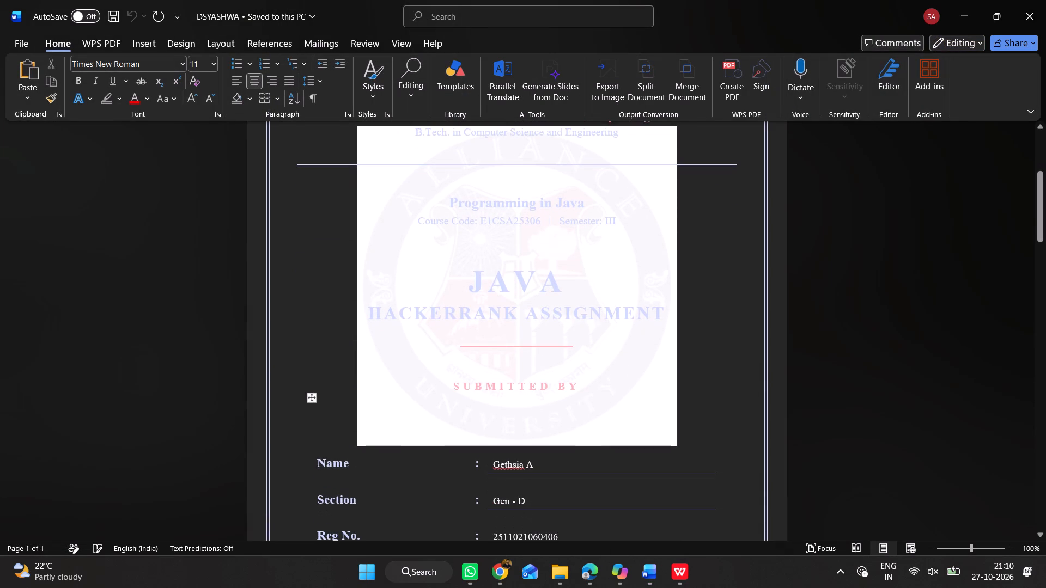
pyautogui.click(539, 461)
pyautogui.moveTo(539, 461); pyautogui.dragTo(498, 468)
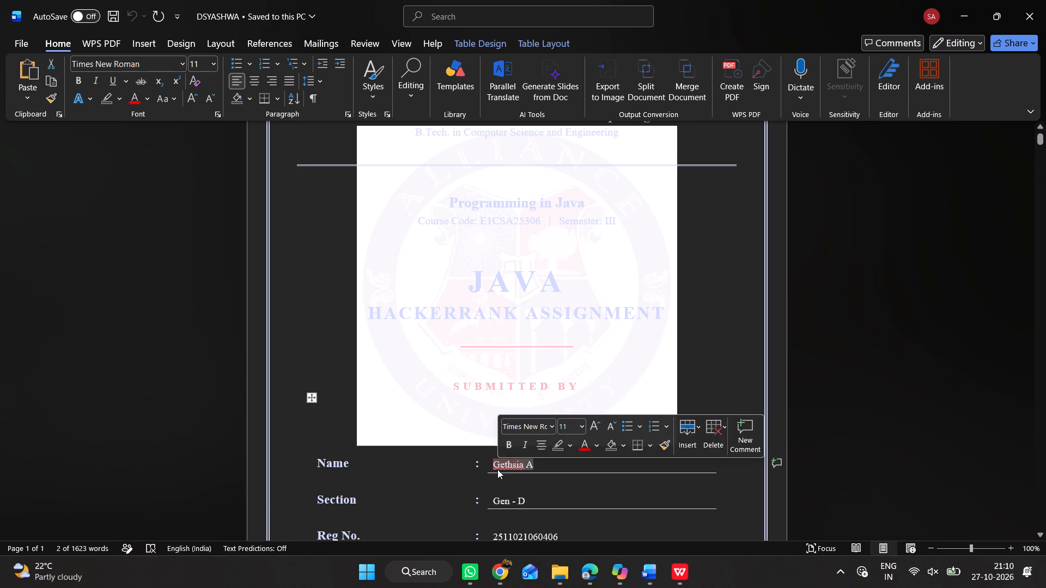
pyautogui.press('BackSpace')
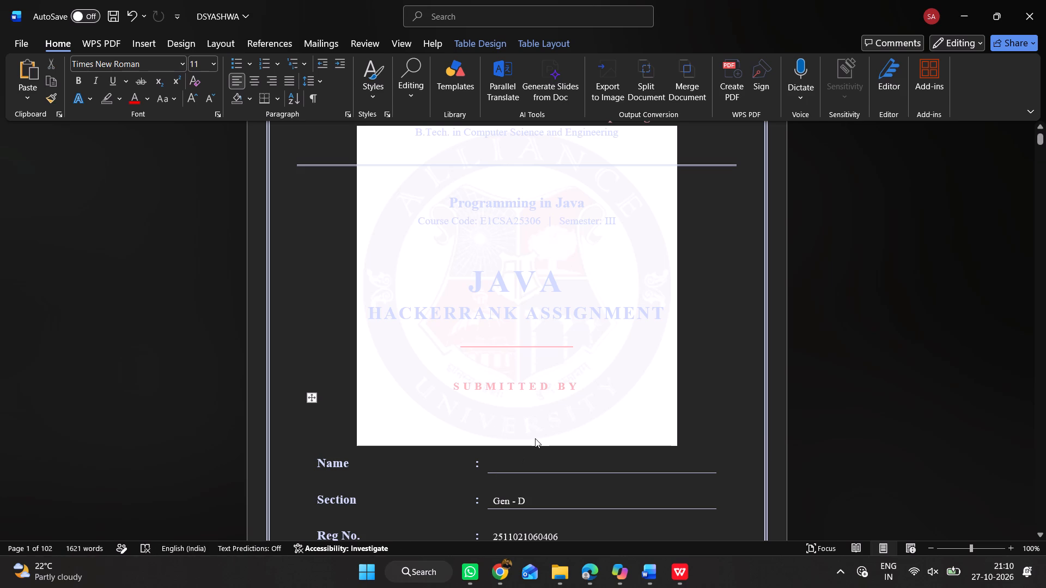
pyautogui.scroll(-1, 535, 438)
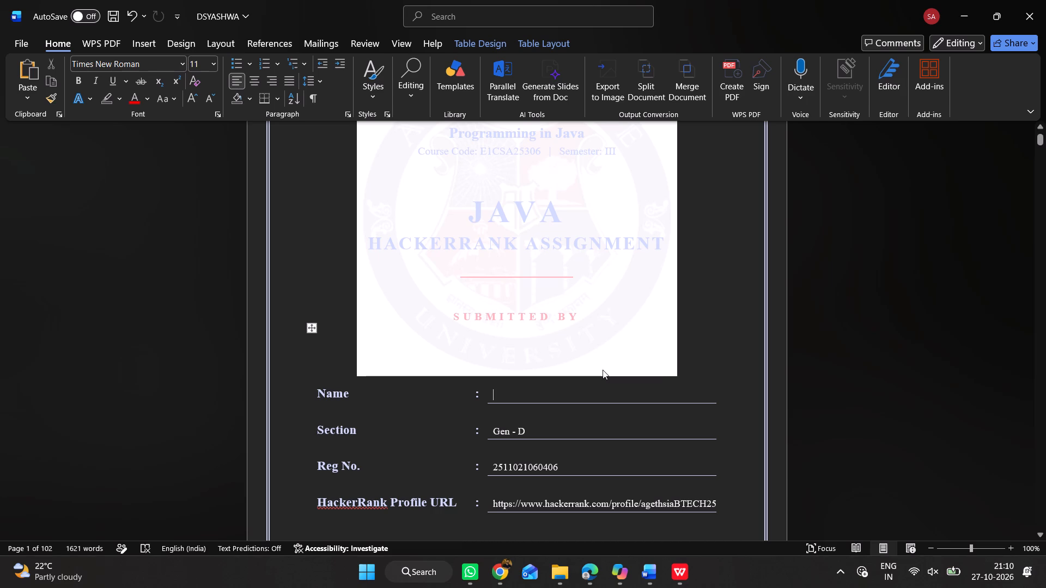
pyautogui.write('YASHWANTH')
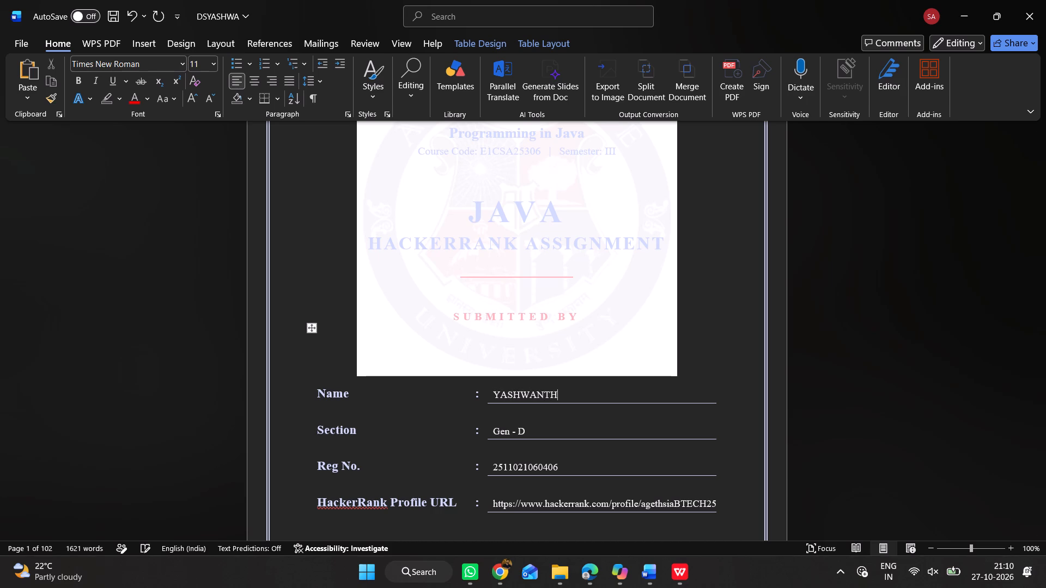
# Add the student's initial G after the first name in the cover page's Name field.
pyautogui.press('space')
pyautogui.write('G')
# Replace the Section entry on the cover page with IT_AIDS_A.
pyautogui.click(618, 421)
pyautogui.press('BackSpace')
pyautogui.press('BackSpace')
pyautogui.press('BackSpace')
pyautogui.press('BackSpace')
pyautogui.press('BackSpace')
pyautogui.press('BackSpace')
pyautogui.press('BackSpace')
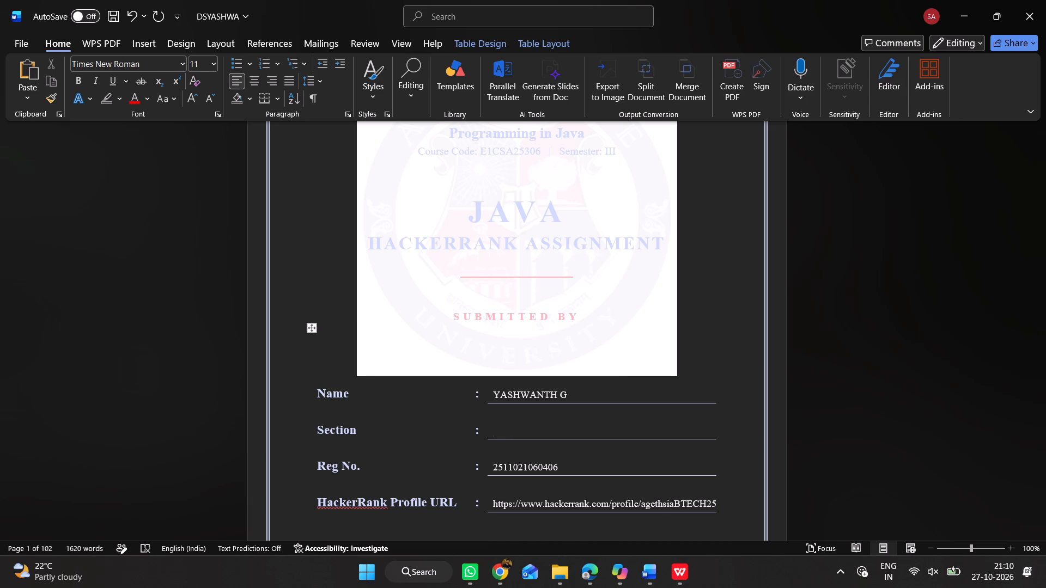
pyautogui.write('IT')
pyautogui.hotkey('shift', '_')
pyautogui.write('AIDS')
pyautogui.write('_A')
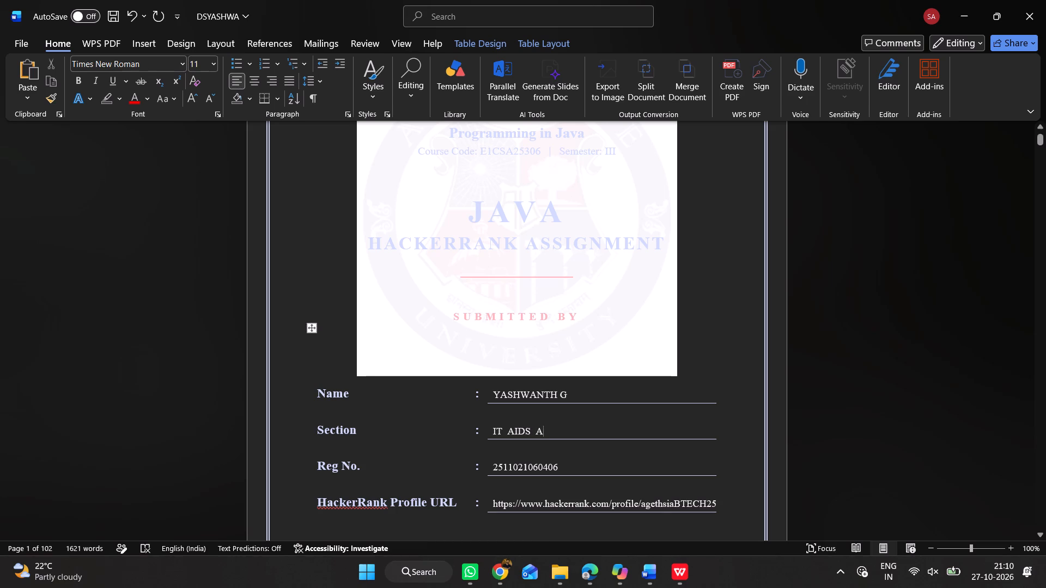
# Remove the last three digits of the registration number in the cover page's Reg No. field.
pyautogui.click(583, 461)
pyautogui.press('BackSpace')
pyautogui.press('BackSpace')
pyautogui.press('BackSpace')
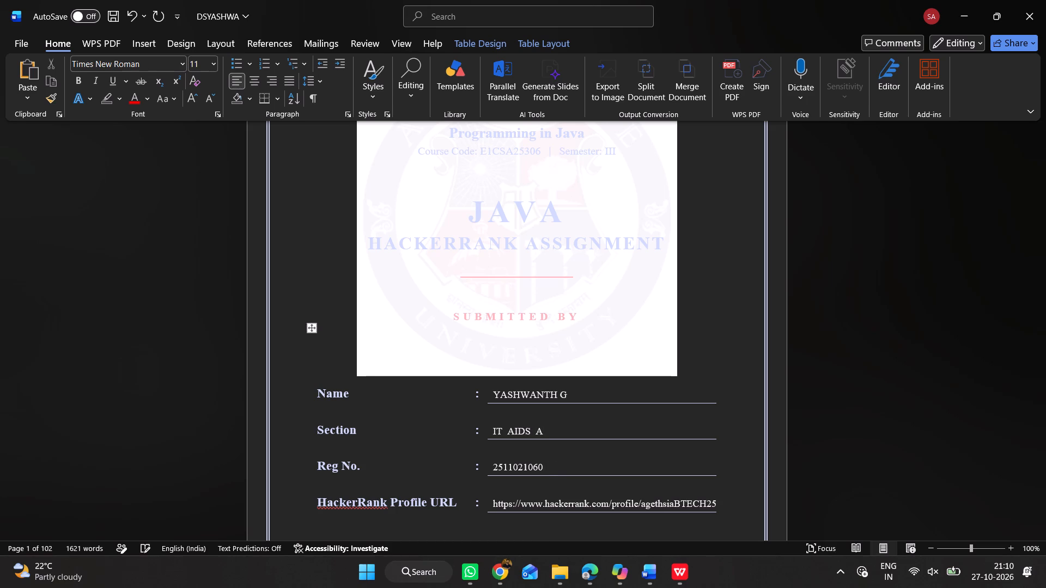
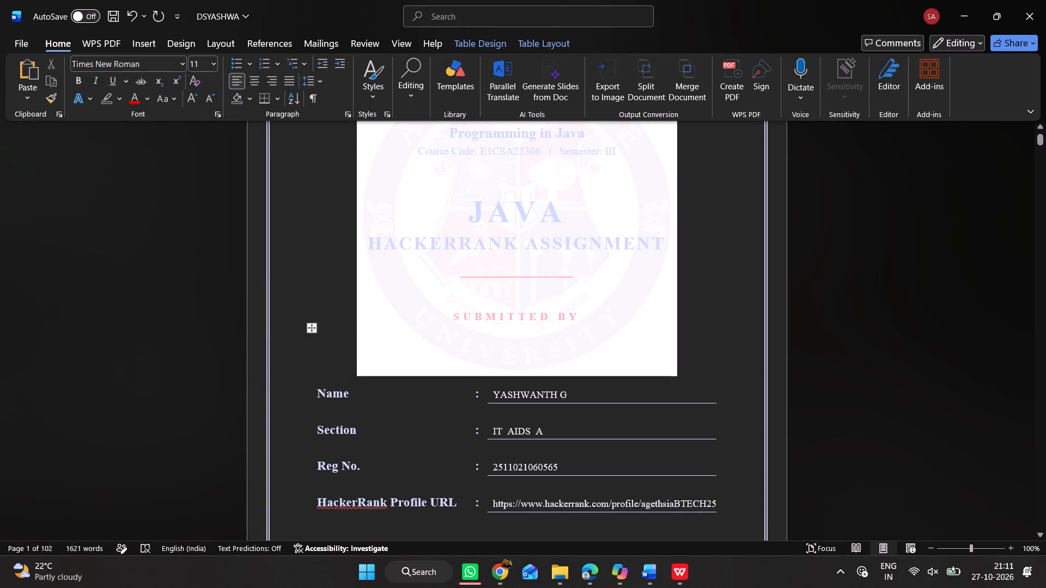
# Replace the cover page's Name entry with the next student's two-part name and trailing initial, all in capital letters.
pyautogui.tripleClick(623, 388)
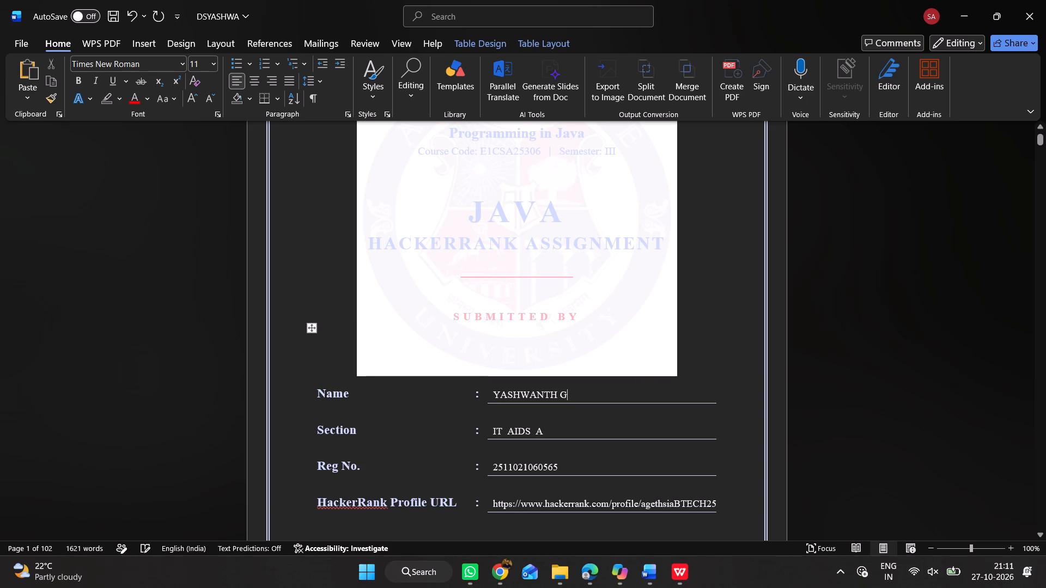
pyautogui.click(623, 388)
pyautogui.press('Delete')
pyautogui.press('Delete')
pyautogui.press('BackSpace')
pyautogui.press('BackSpace')
pyautogui.press('BackSpace')
pyautogui.press('BackSpace')
pyautogui.press('BackSpace')
pyautogui.press('BackSpace')
pyautogui.press('BackSpace')
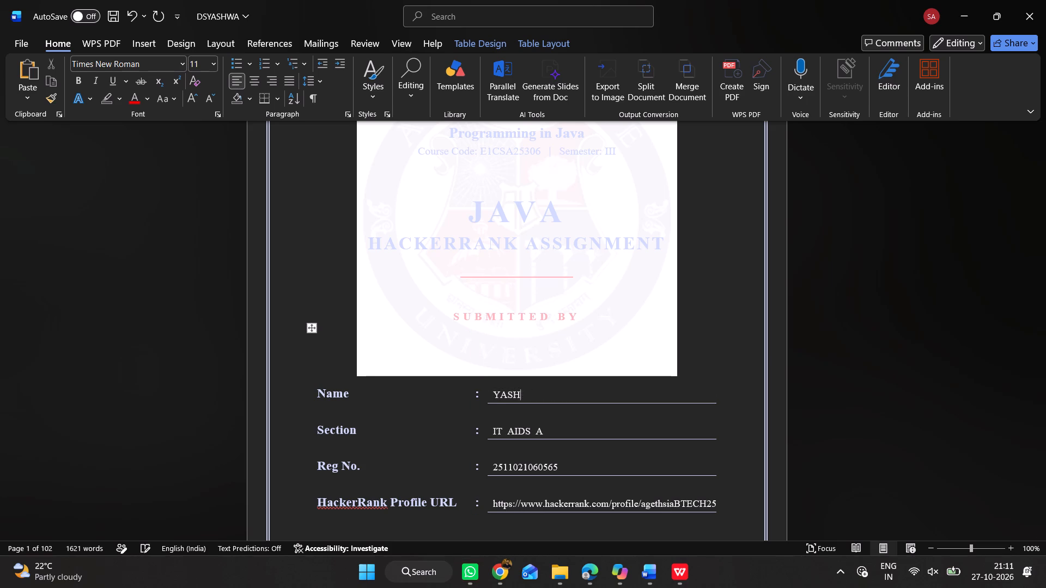
pyautogui.press('BackSpace')
pyautogui.press('BackSpace')
pyautogui.press('BackSpace')
pyautogui.press('BackSpace')
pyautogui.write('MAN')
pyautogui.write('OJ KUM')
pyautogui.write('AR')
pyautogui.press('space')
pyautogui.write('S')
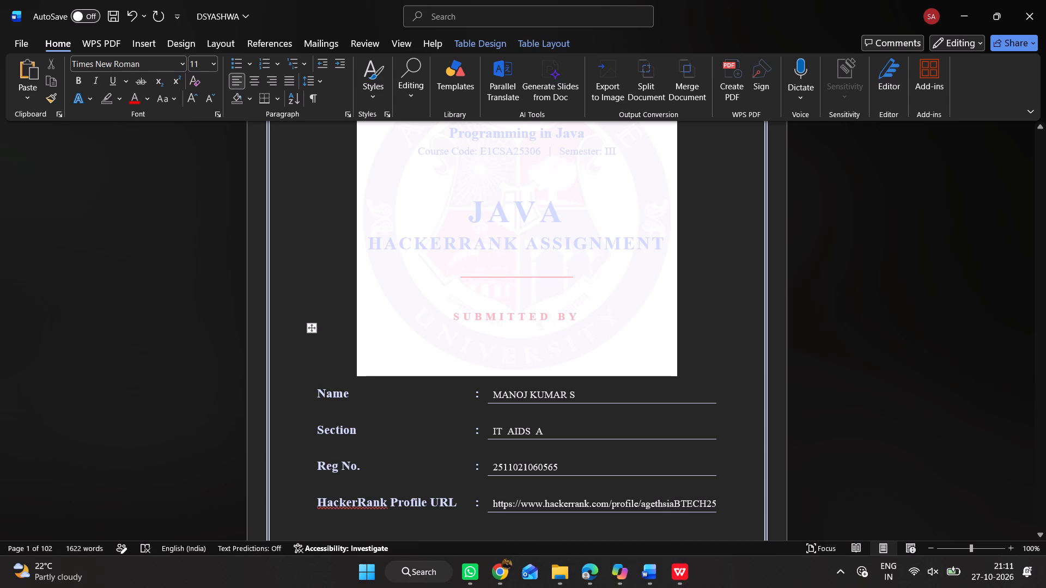
# Select the username at the end of the HackerRank Profile URL on the cover page for replacement.
pyautogui.click(729, 498)
pyautogui.click(724, 500)
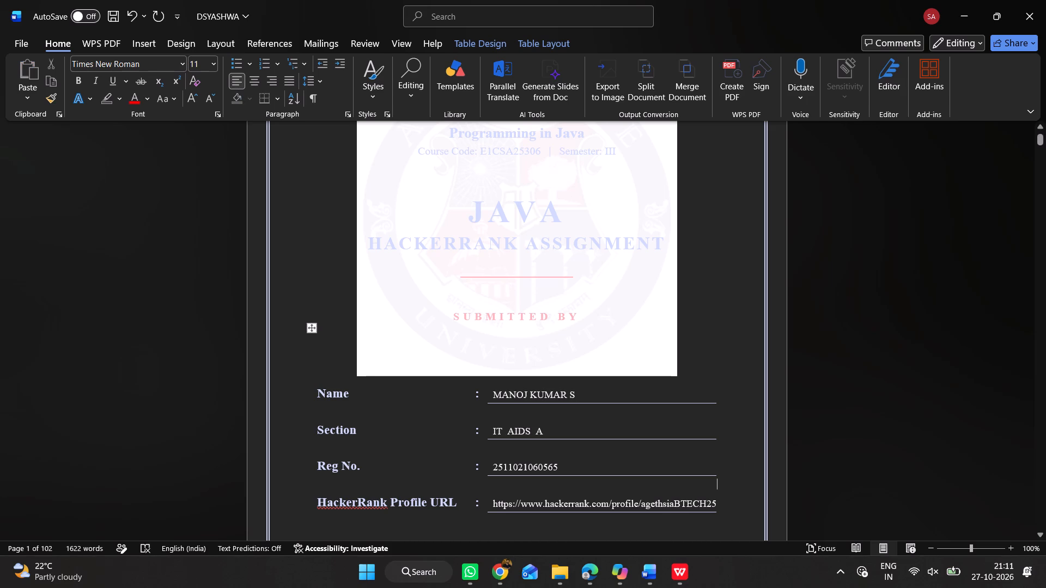
pyautogui.click(718, 503)
pyautogui.click(717, 503)
pyautogui.moveTo(717, 503); pyautogui.dragTo(685, 503)
pyautogui.click(685, 503)
pyautogui.moveTo(640, 504); pyautogui.dragTo(673, 499)
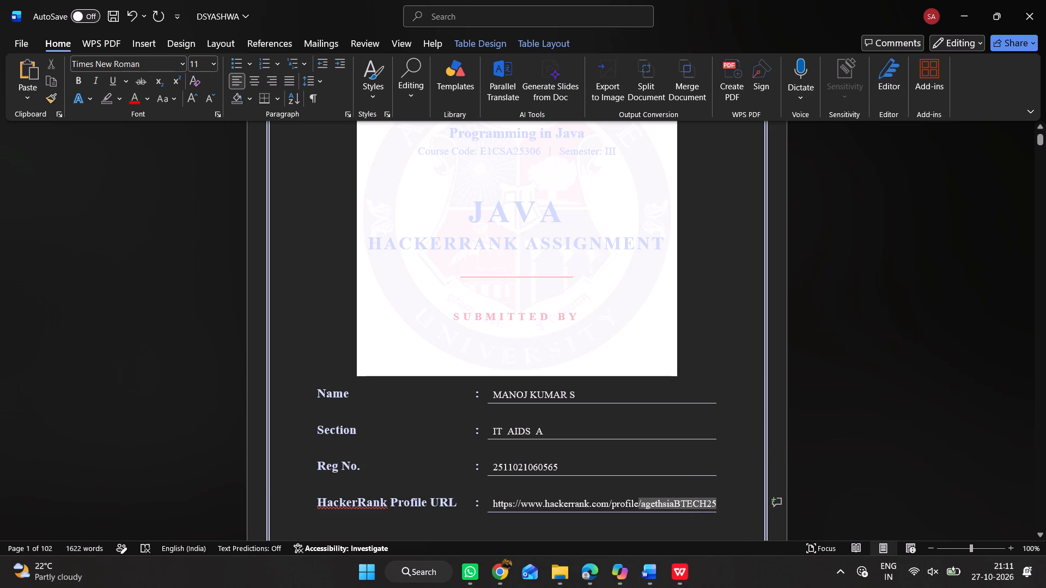
pyautogui.moveTo(673, 499); pyautogui.dragTo(689, 499)
pyautogui.click(667, 492)
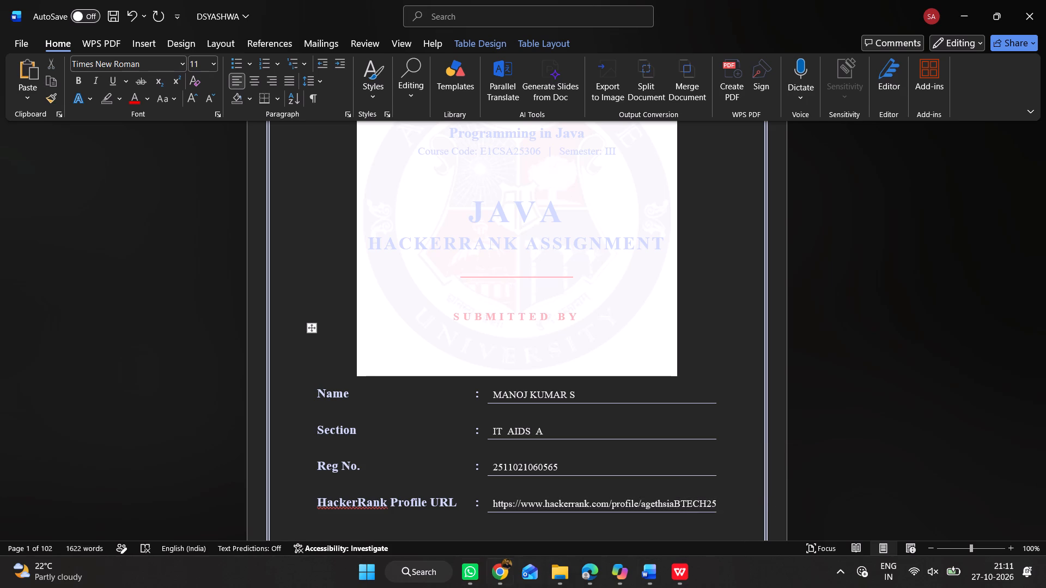
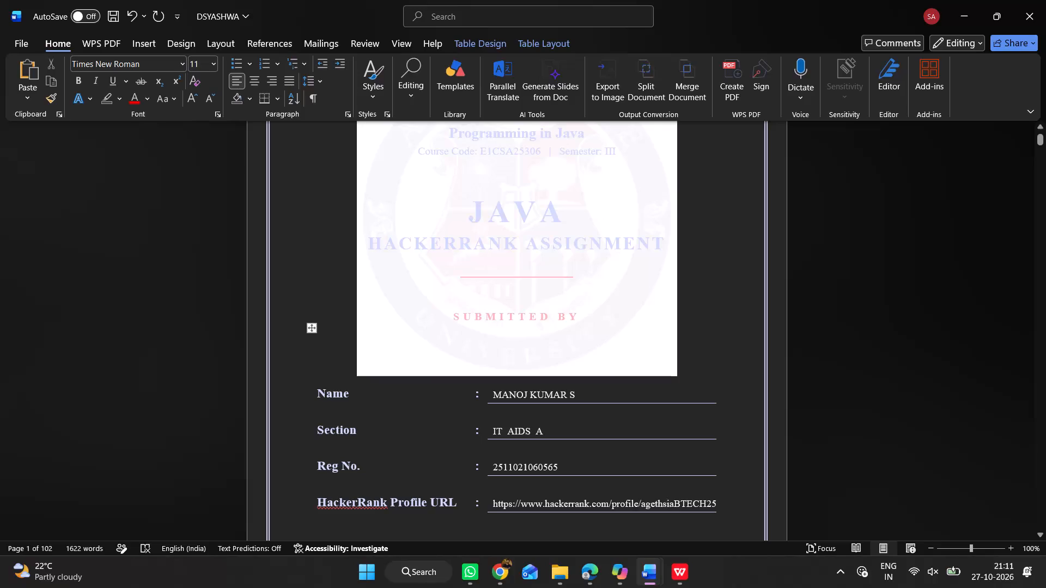
# Replace the username ending the cover page's HackerRank Profile URL with the new student's copied username.
pyautogui.click(640, 502)
pyautogui.press('Right')
pyautogui.press('Right')
pyautogui.press('Right')
pyautogui.press('Right')
pyautogui.press('Right')
pyautogui.press('Right')
pyautogui.press('Right')
pyautogui.press('Right')
pyautogui.press('BackSpace')
pyautogui.press('BackSpace')
pyautogui.press('BackSpace')
pyautogui.press('BackSpace')
pyautogui.press('BackSpace')
pyautogui.press('BackSpace')
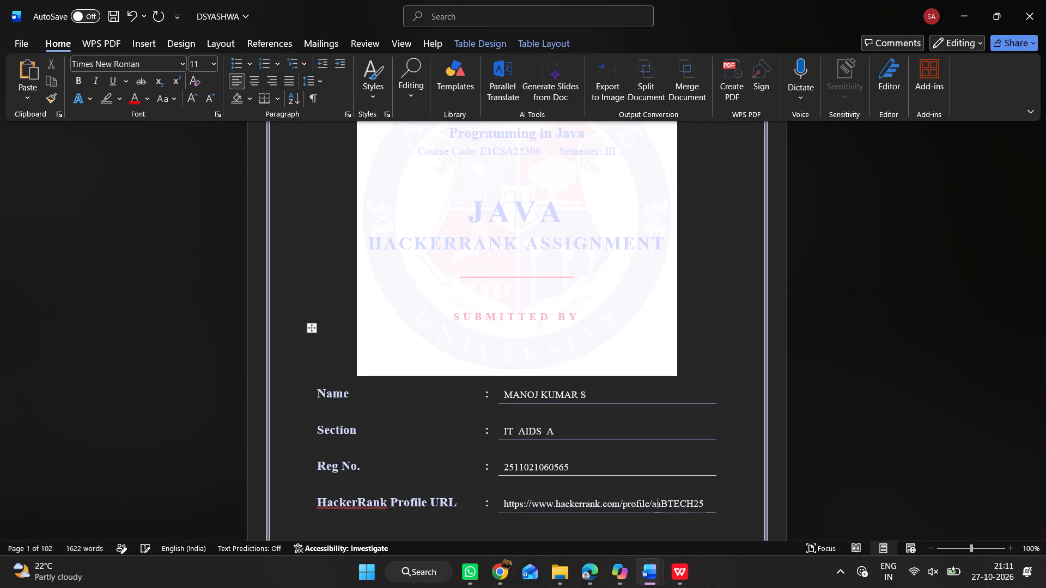
pyautogui.press('BackSpace')
pyautogui.press('Right')
pyautogui.press('Right')
pyautogui.press('Right')
pyautogui.press('Right')
pyautogui.press('Right')
pyautogui.press('Right')
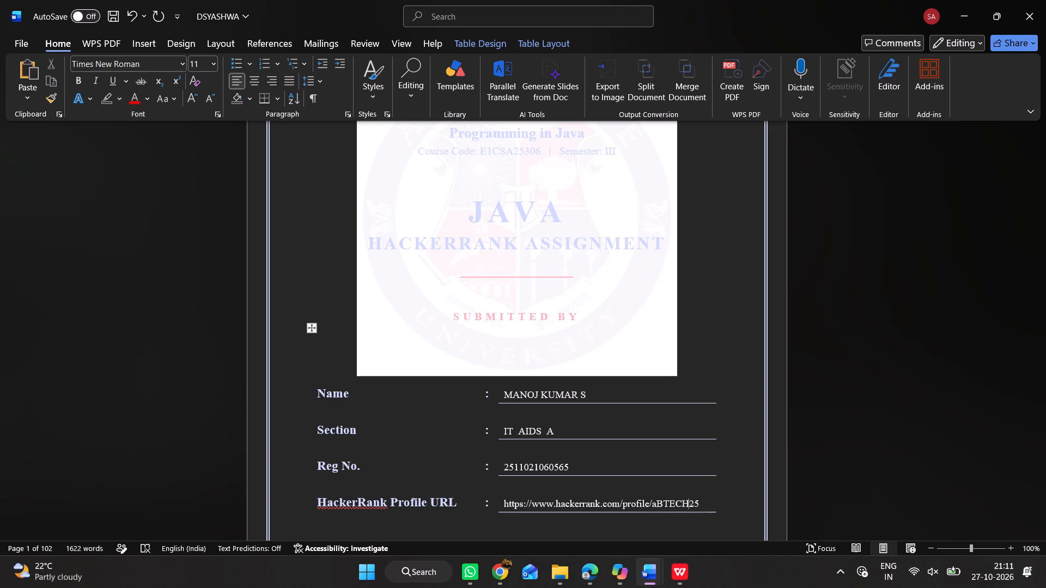
pyautogui.press('Right')
pyautogui.press('Right')
pyautogui.press('BackSpace')
pyautogui.press('BackSpace')
pyautogui.press('BackSpace')
pyautogui.press('BackSpace')
pyautogui.press('BackSpace')
pyautogui.press('BackSpace')
pyautogui.press('BackSpace')
pyautogui.press('BackSpace')
pyautogui.hotkey('ctrl', 'v')
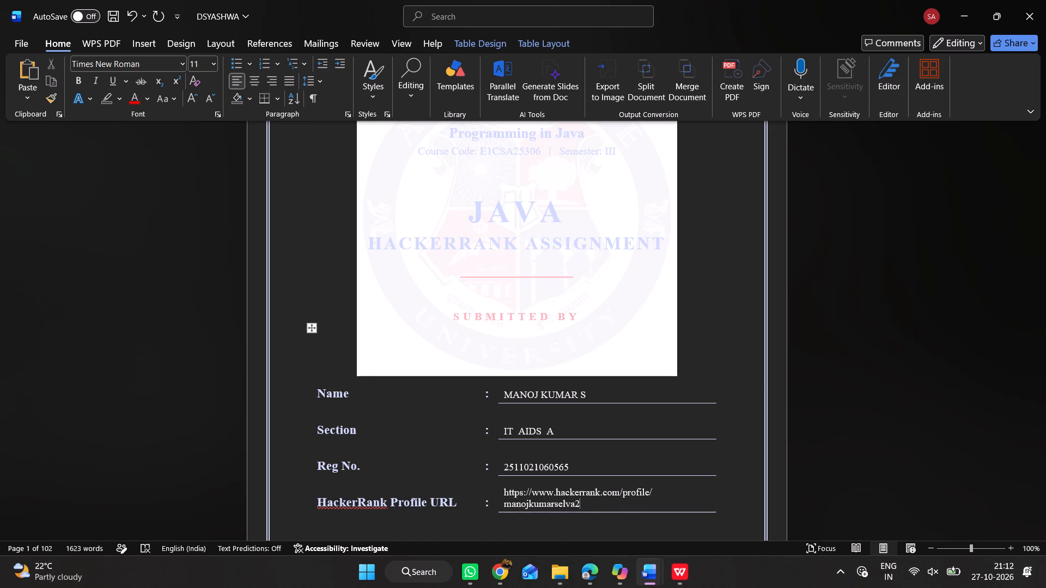
# Replace the last three digits of the cover page's Reg No. with the new student's digits and save the DSYASHWA document.
pyautogui.scroll(-3, 652, 497)
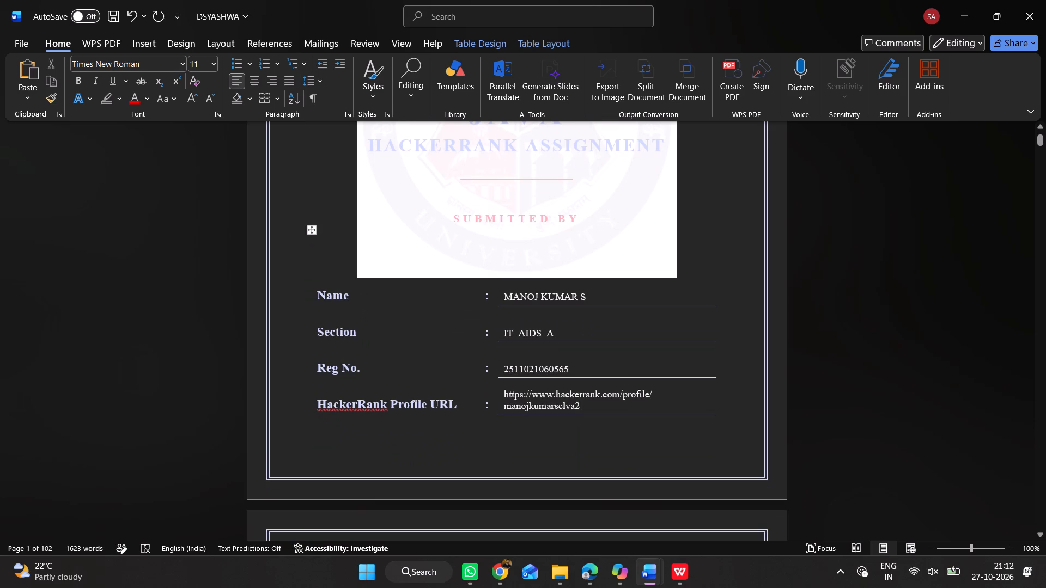
pyautogui.click(577, 371)
pyautogui.press('BackSpace')
pyautogui.press('BackSpace')
pyautogui.press('BackSpace')
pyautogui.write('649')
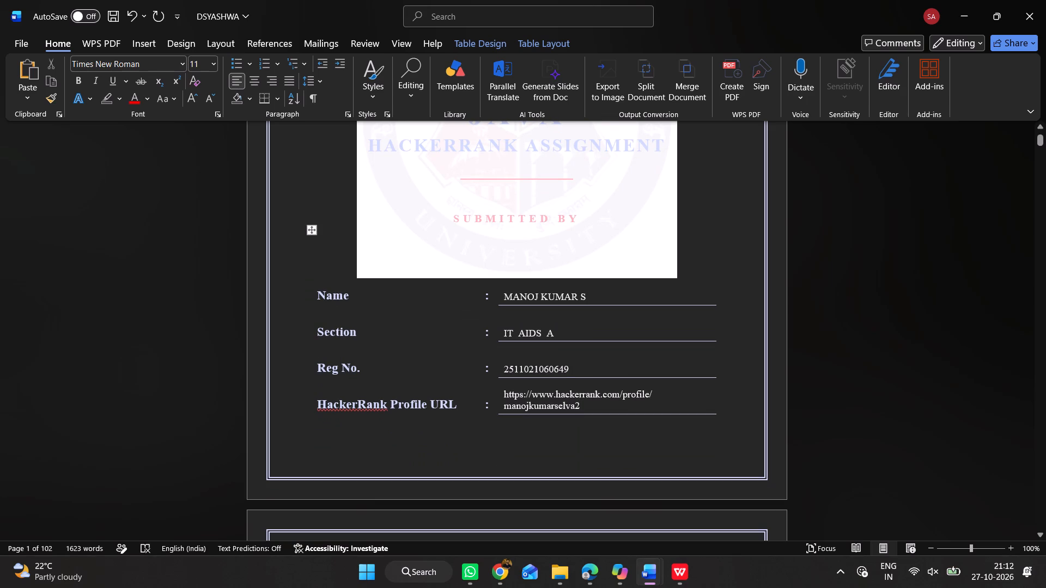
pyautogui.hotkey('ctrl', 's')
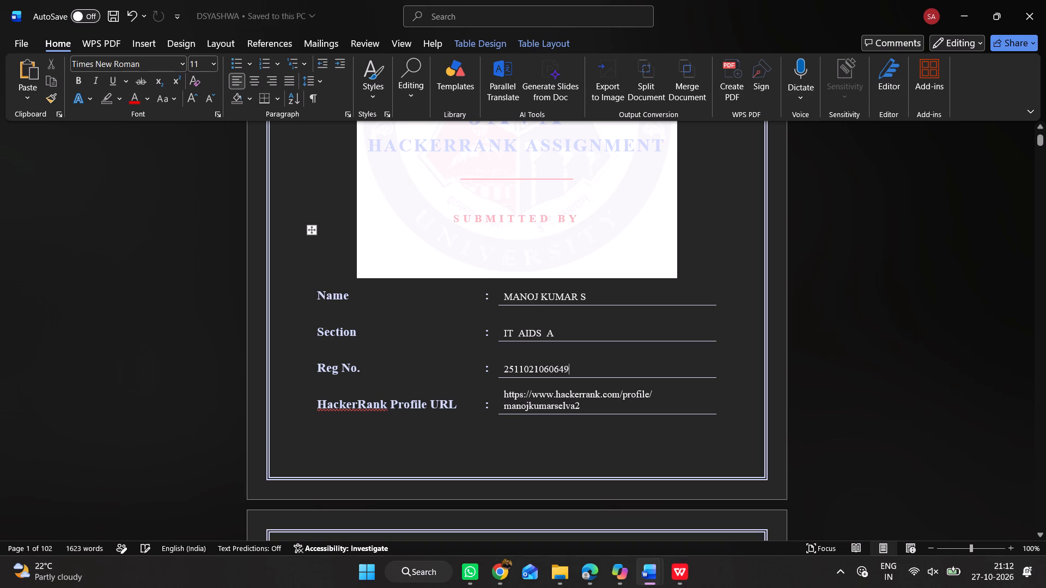
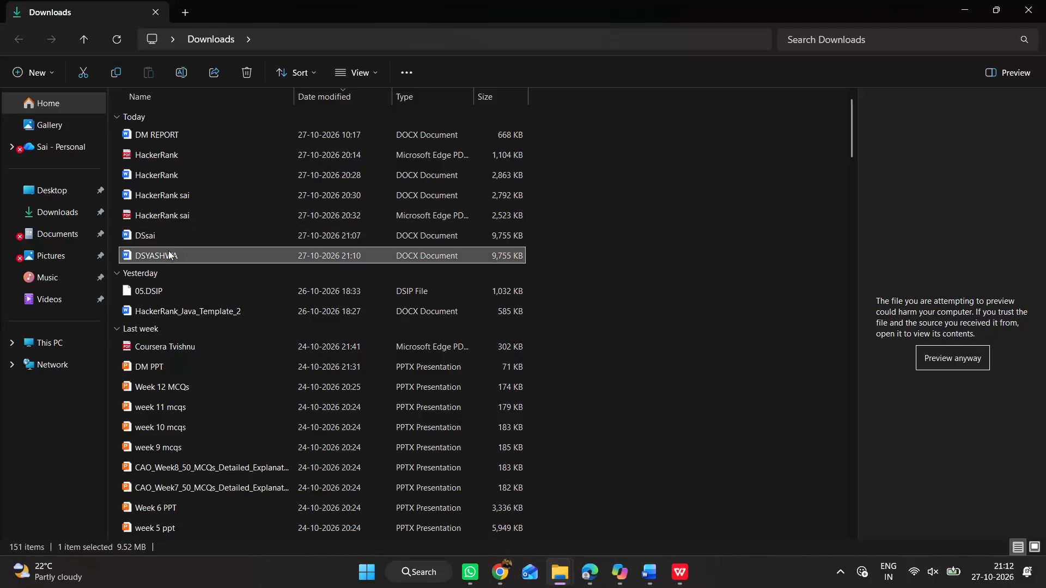
# Check the cover page's Name, Section, Reg No., HackerRank Profile URL and Batch fields in the DSYASHWA document, and close it.
pyautogui.scroll(-5, 623, 206)
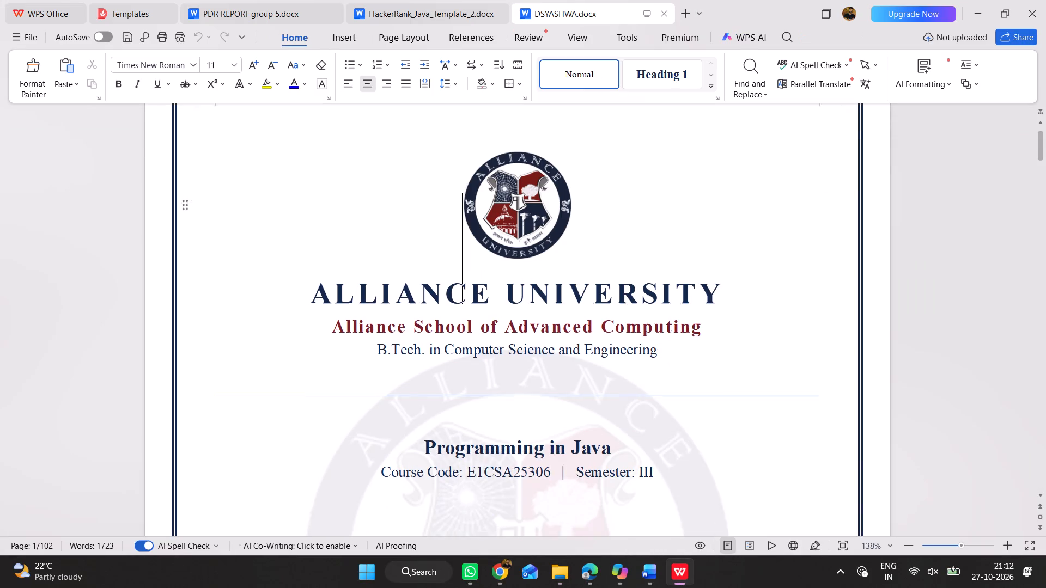
pyautogui.scroll(-14, 630, 206)
pyautogui.scroll(-5, 828, 291)
pyautogui.scroll(3, 776, 348)
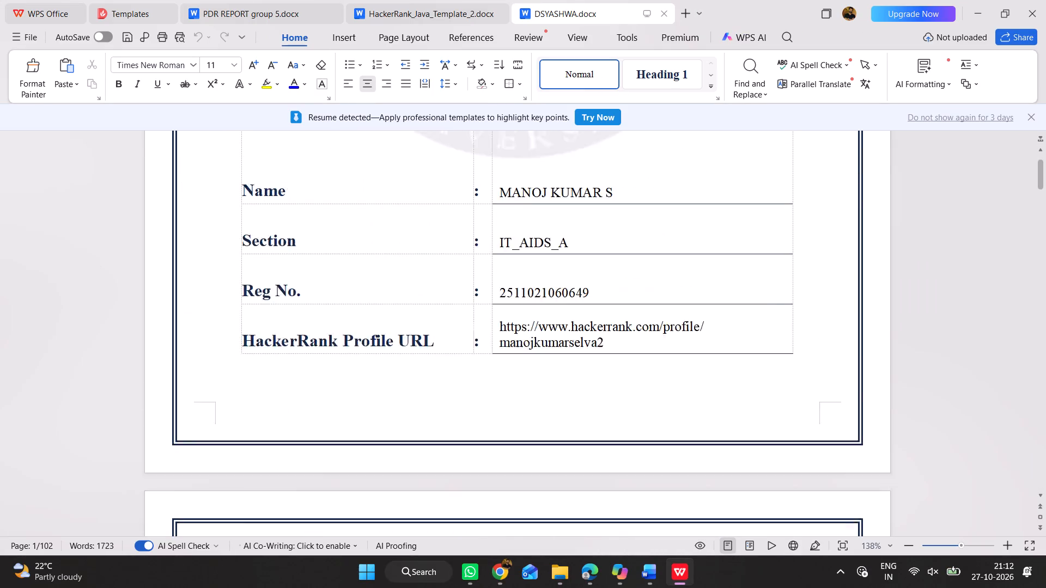
pyautogui.scroll(-16, 770, 353)
pyautogui.scroll(8, 758, 370)
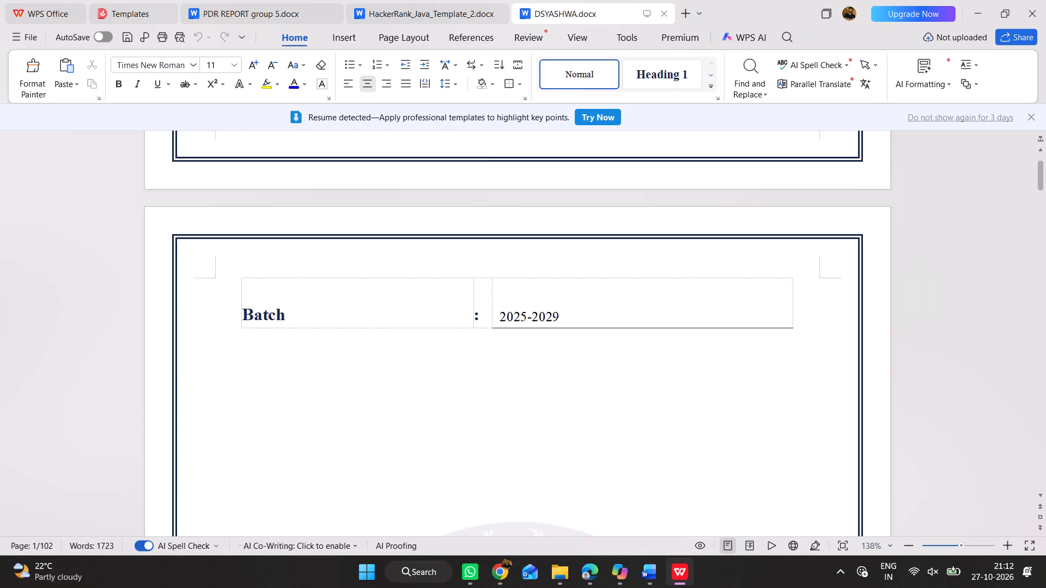
pyautogui.scroll(20, 755, 351)
pyautogui.scroll(-2, 756, 340)
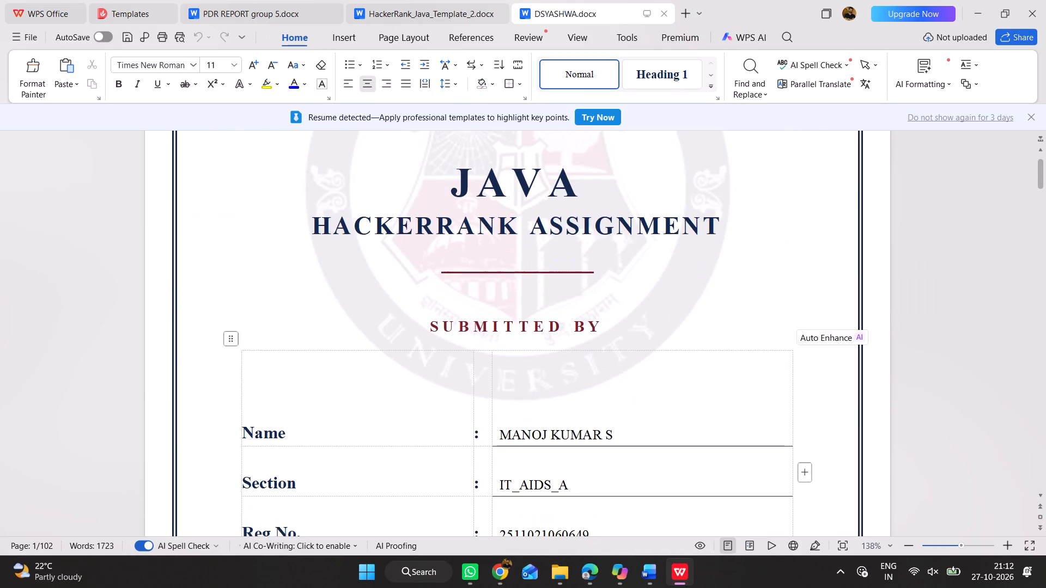
pyautogui.scroll(-5, 816, 333)
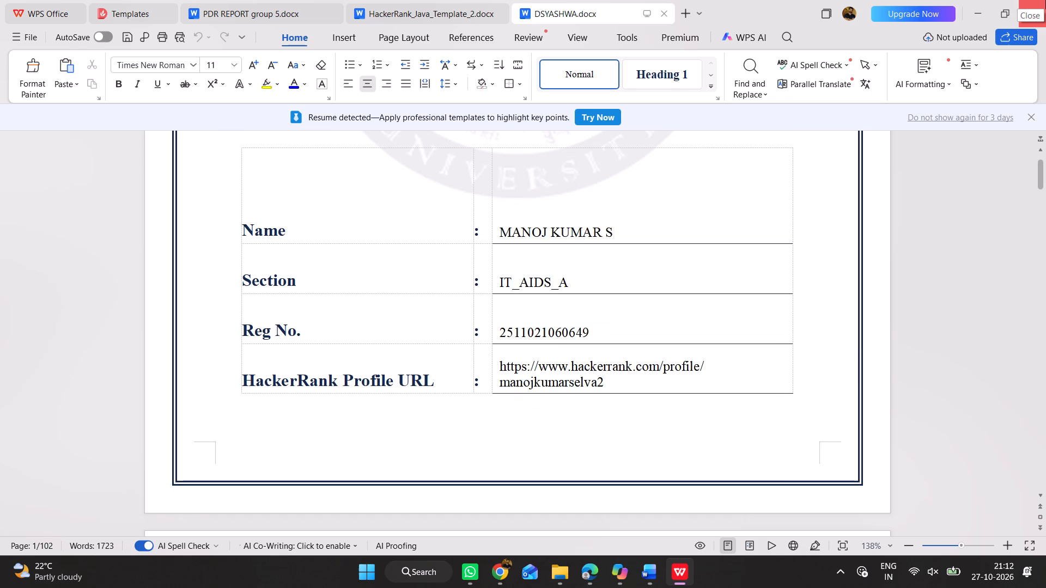
pyautogui.click(1044, 0)
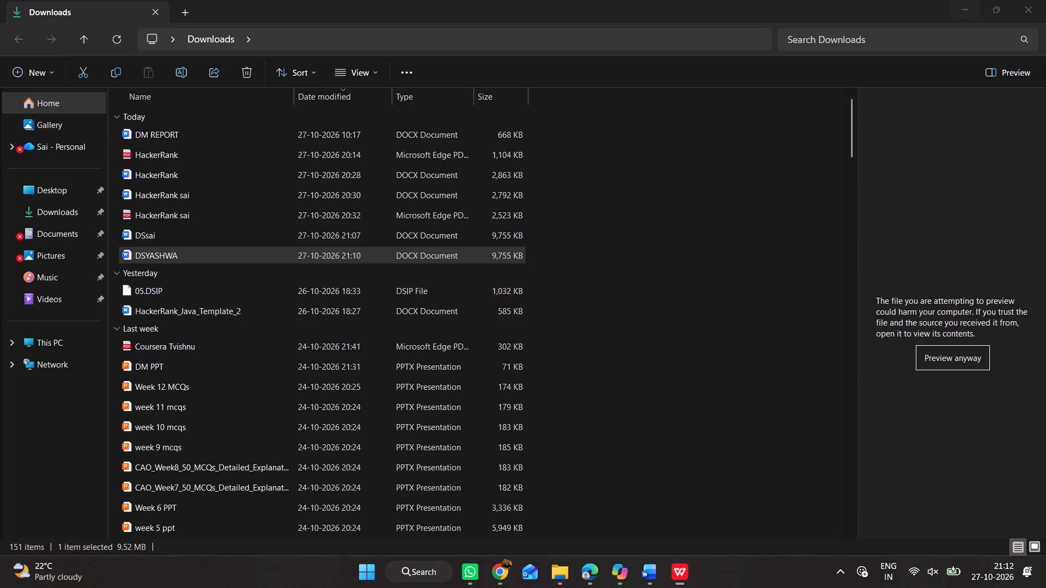
# Rename the DSYASHWA document in the Downloads folder as MANOJ JAVA.
pyautogui.rightClick(263, 256)
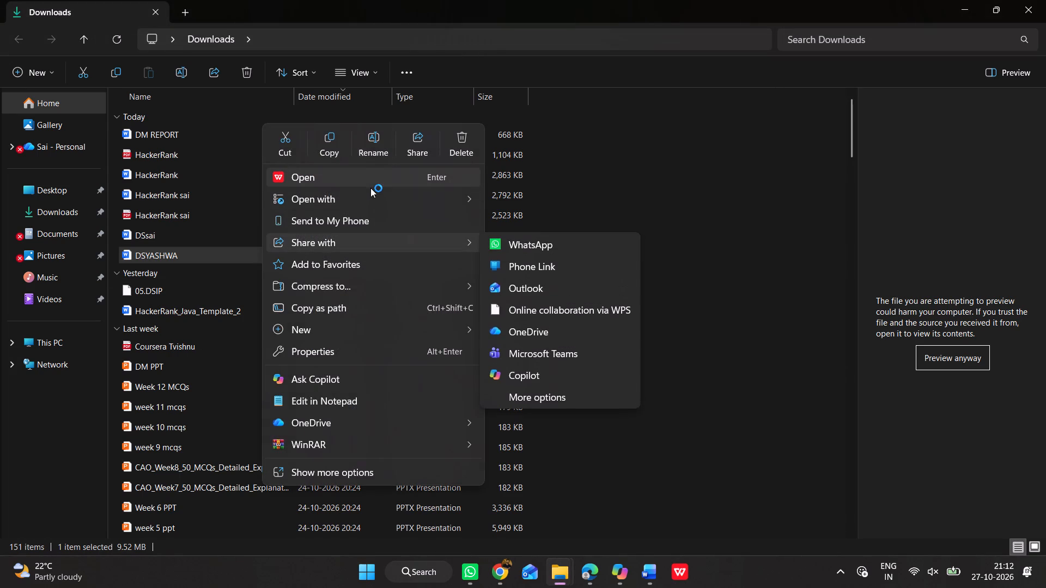
pyautogui.click(370, 148)
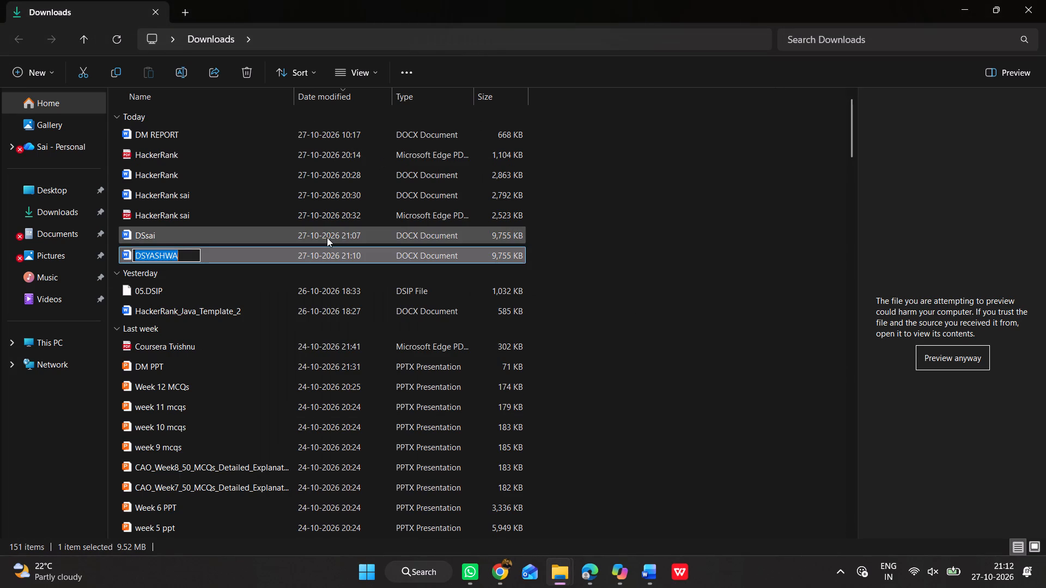
pyautogui.press('BackSpace')
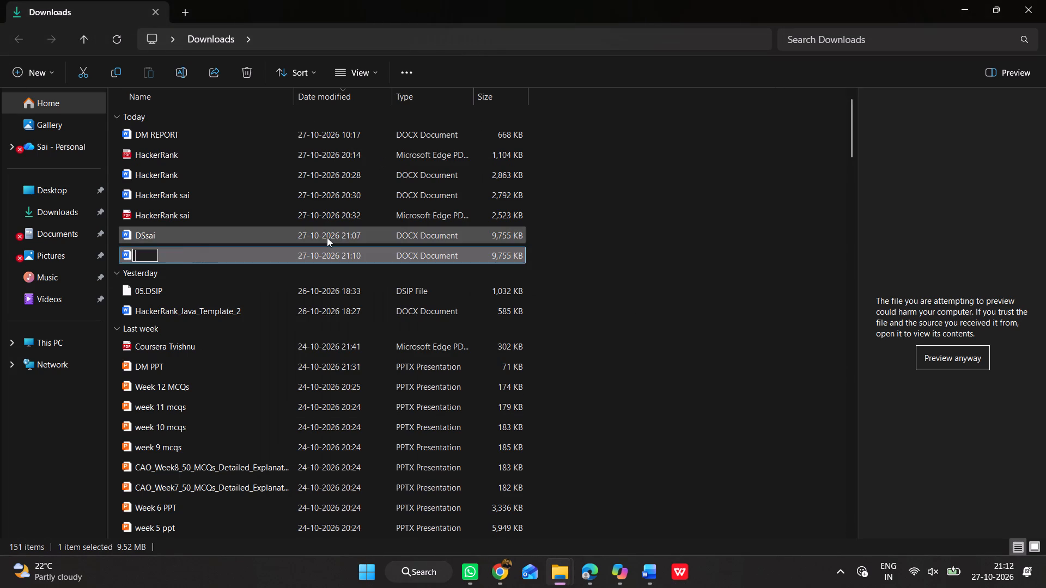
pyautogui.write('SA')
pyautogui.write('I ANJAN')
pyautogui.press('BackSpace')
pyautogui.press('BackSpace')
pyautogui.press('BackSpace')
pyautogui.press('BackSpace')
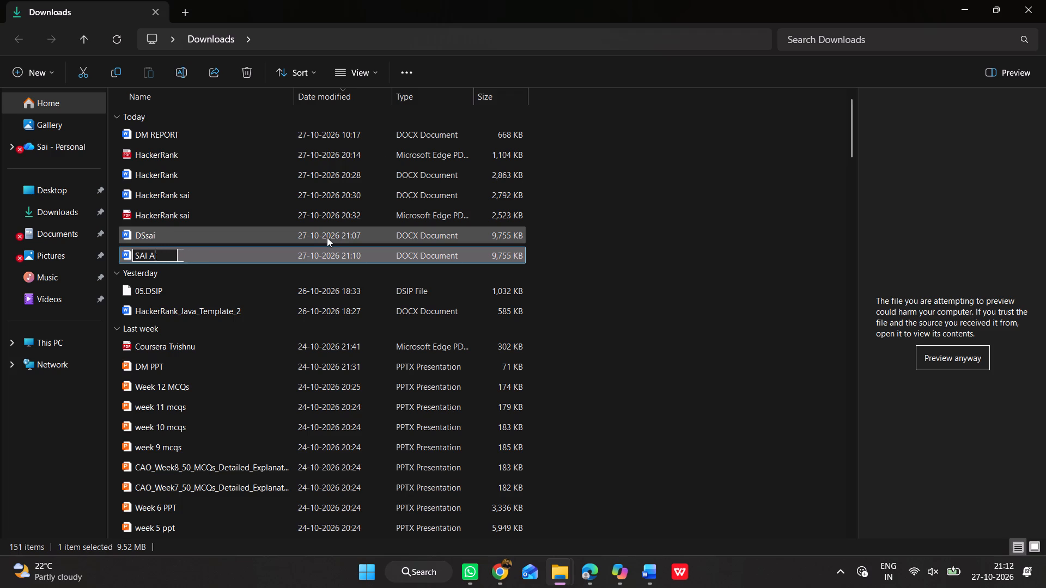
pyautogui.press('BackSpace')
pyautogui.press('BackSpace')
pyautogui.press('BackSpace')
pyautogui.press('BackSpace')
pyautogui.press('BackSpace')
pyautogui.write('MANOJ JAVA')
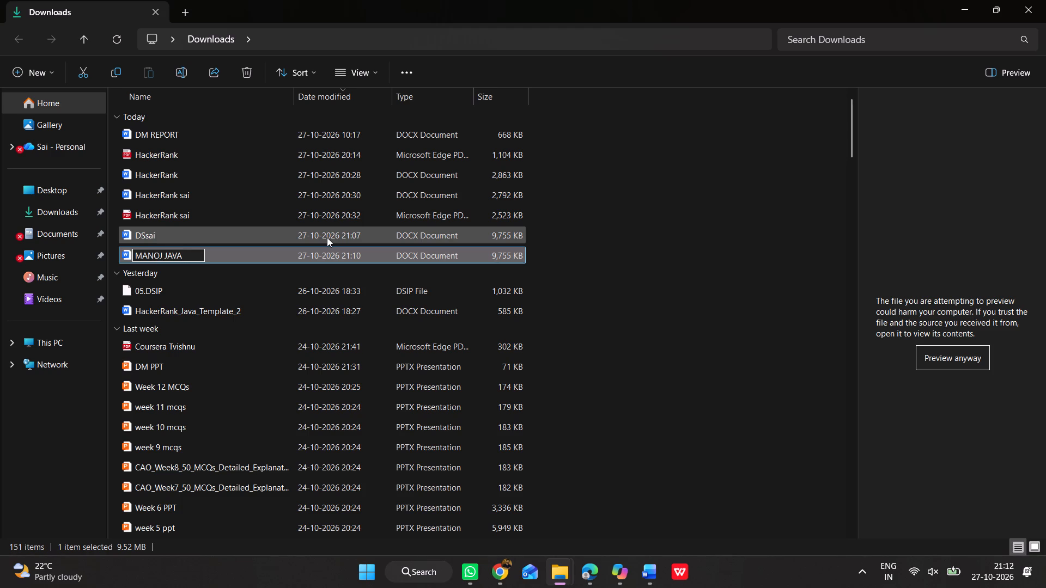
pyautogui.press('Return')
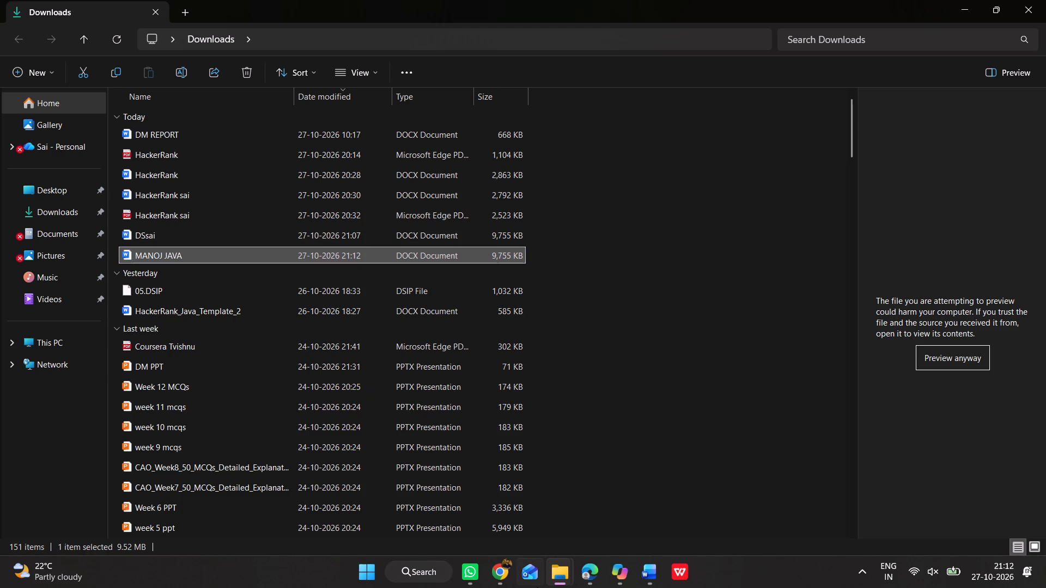
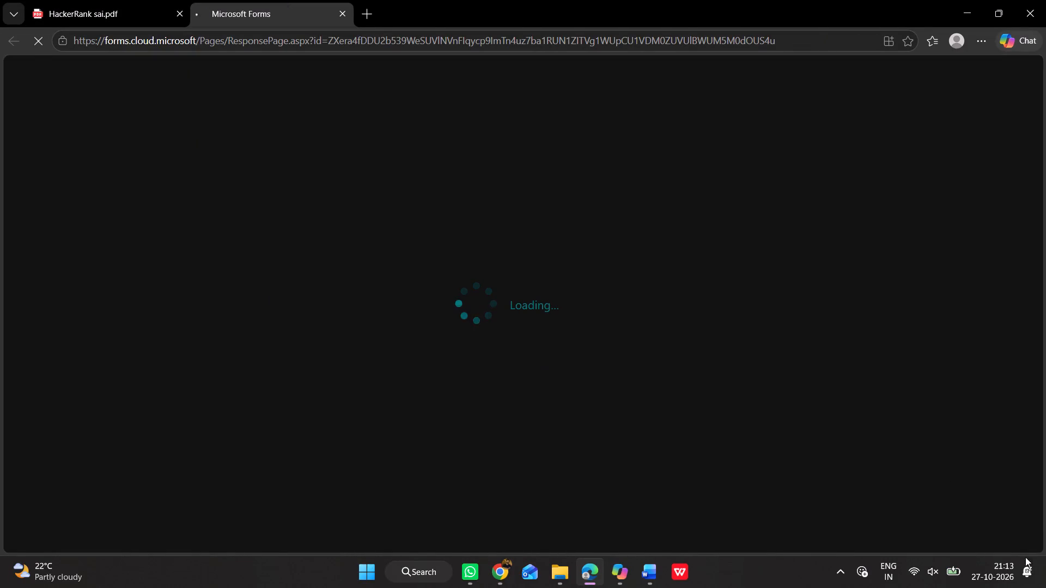
# Fill in the student's register number and choose III sem B Tech IT AIDS as the section in the Hackerank Assessment Submission form.
pyautogui.click(1020, 575)
pyautogui.click(1018, 575)
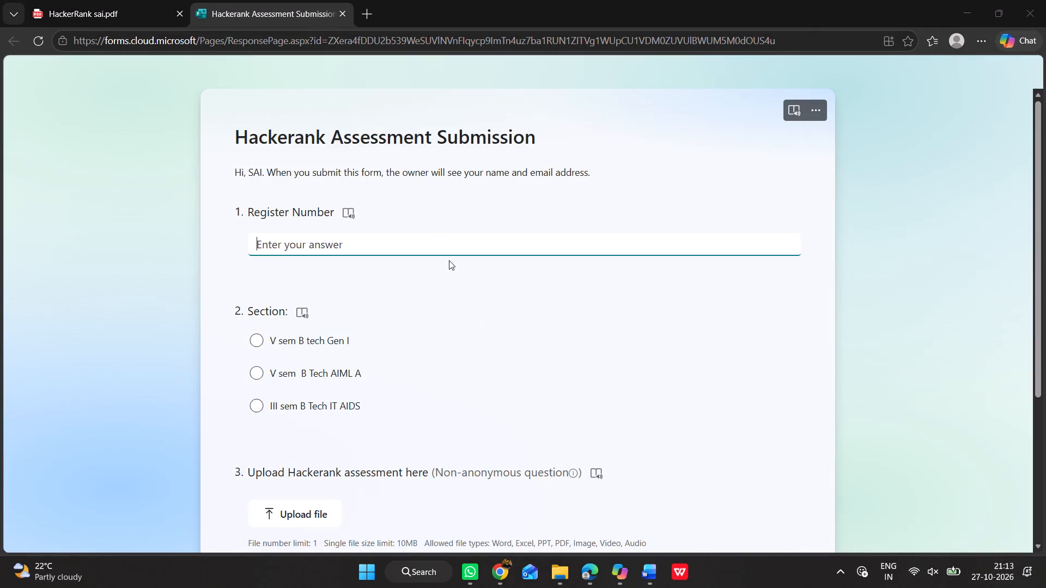
pyautogui.click(419, 235)
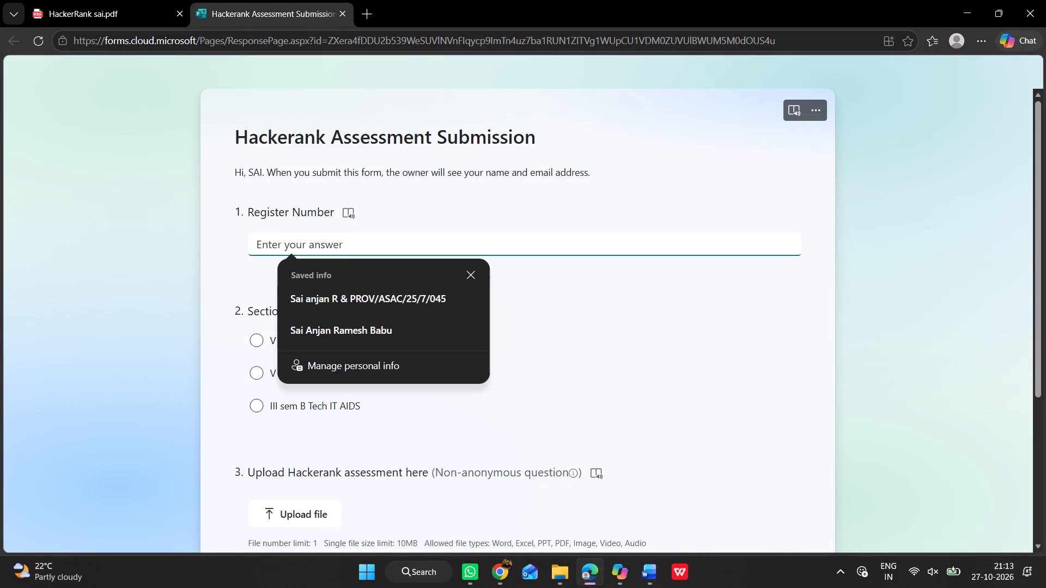
pyautogui.click(358, 249)
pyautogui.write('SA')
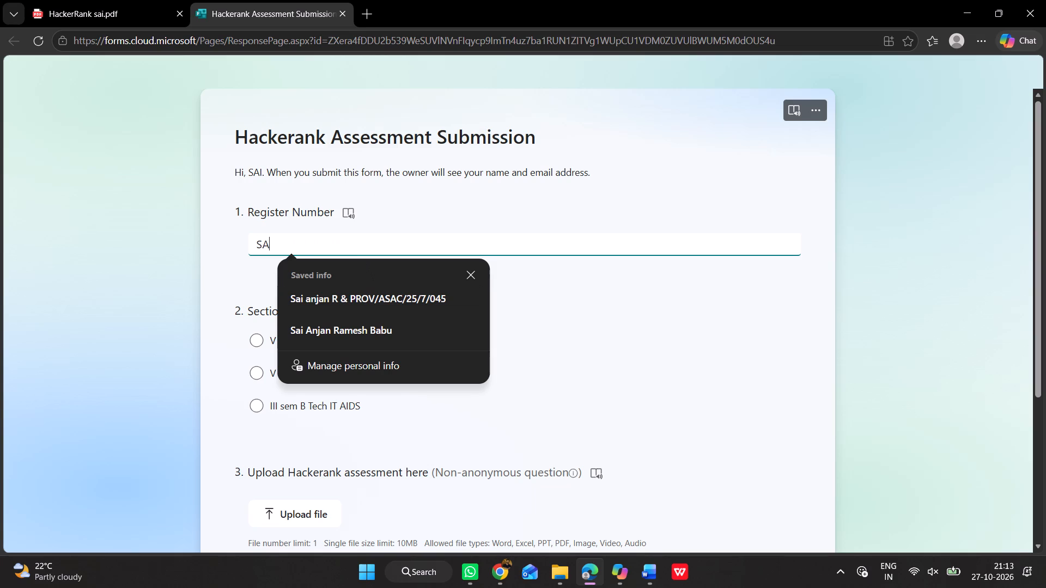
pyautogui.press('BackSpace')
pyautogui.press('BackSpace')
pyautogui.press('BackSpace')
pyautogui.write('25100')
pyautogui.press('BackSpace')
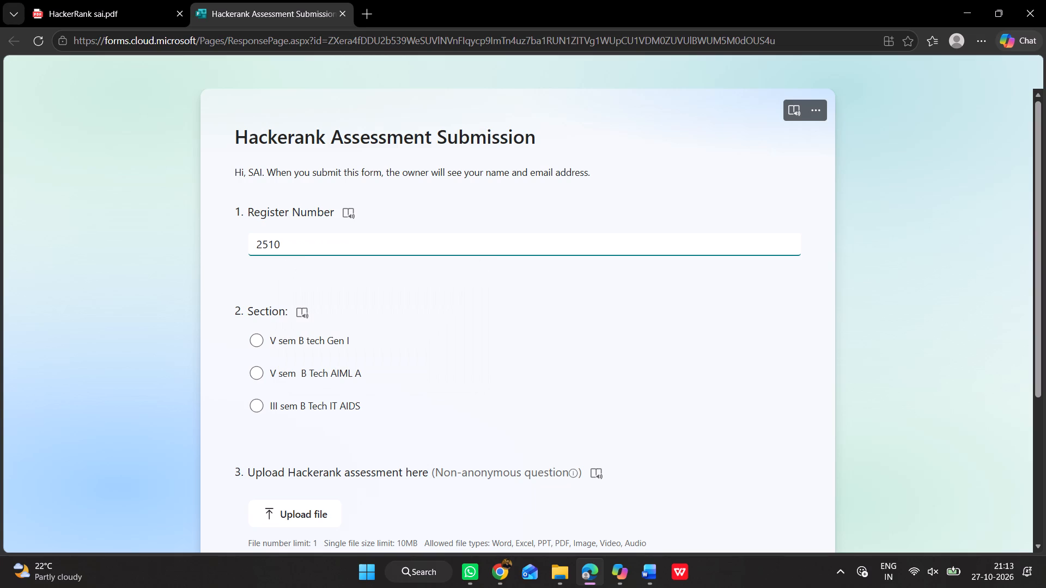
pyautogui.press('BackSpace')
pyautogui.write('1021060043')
pyautogui.click(305, 399)
# Upload the DSsai document from the Downloads folder as the Hackerank assessment and submit the form.
pyautogui.scroll(-2, 346, 387)
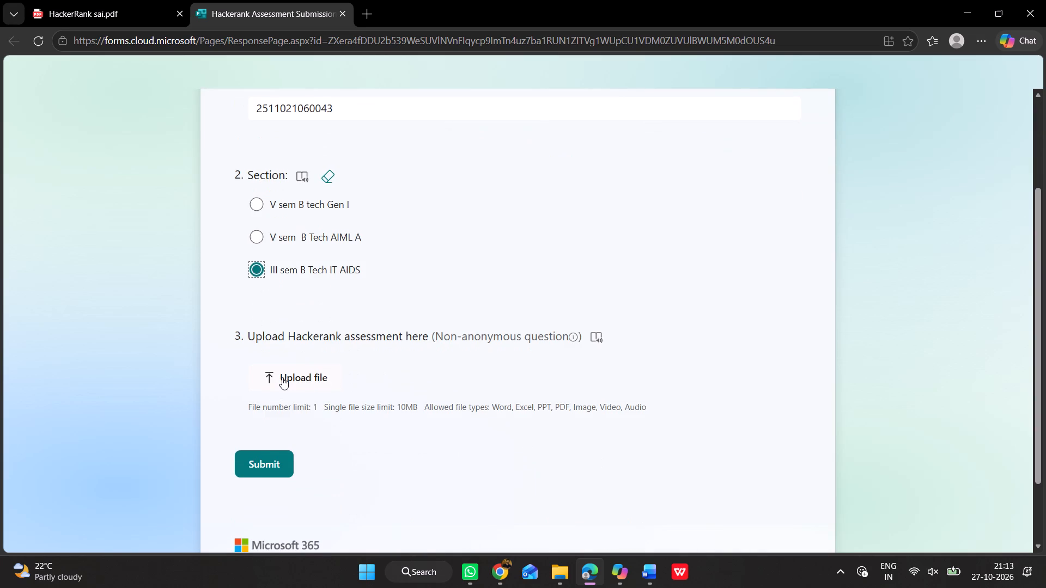
pyautogui.click(643, 565)
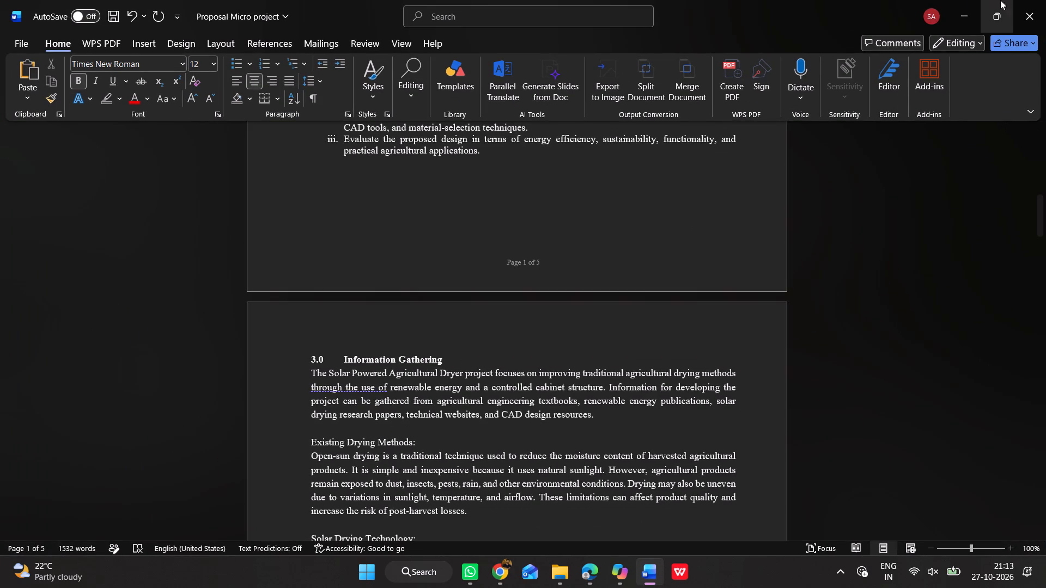
pyautogui.click(970, 0)
pyautogui.click(279, 378)
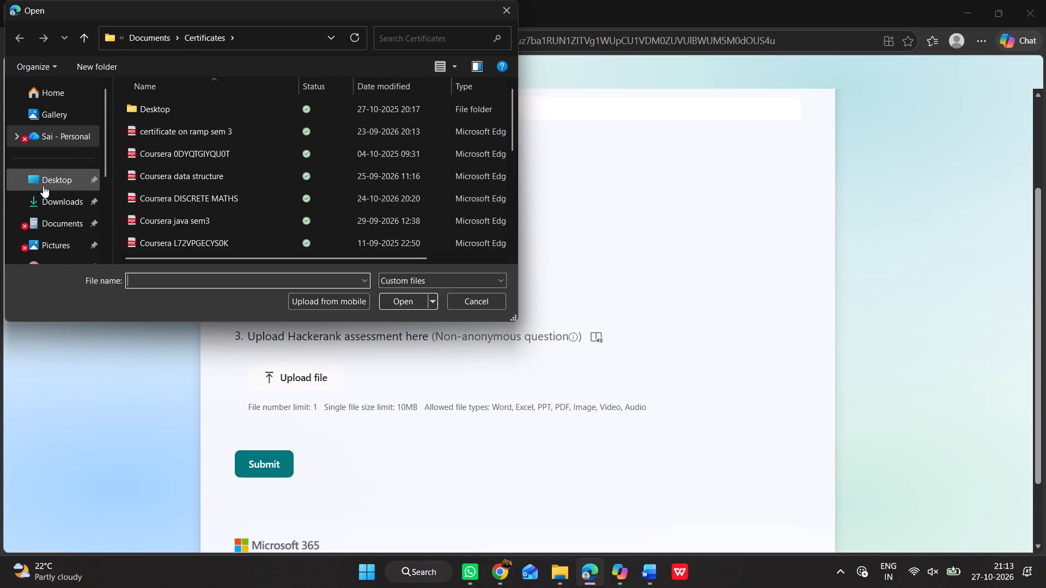
pyautogui.click(51, 206)
pyautogui.click(235, 127)
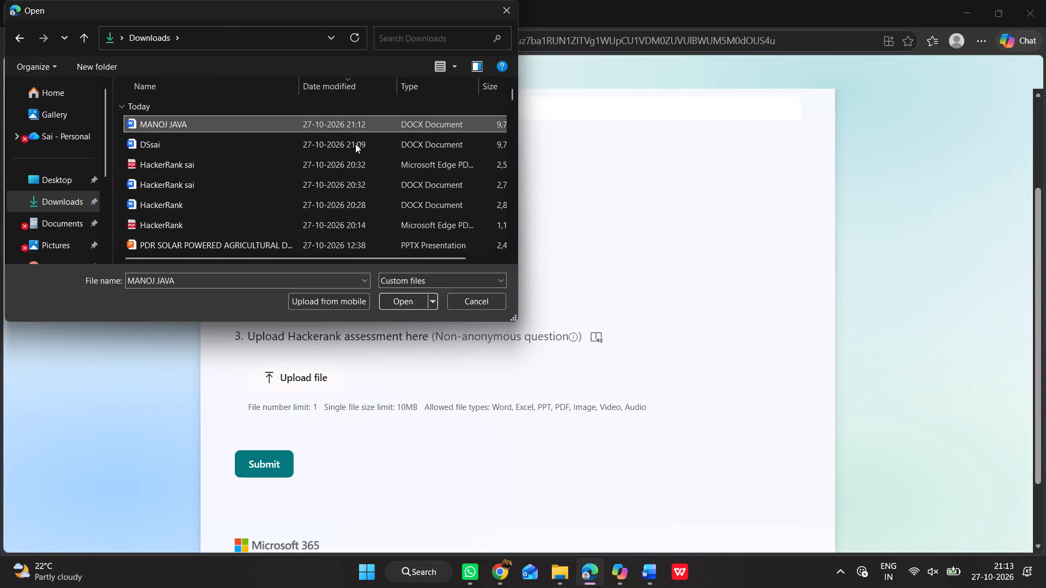
pyautogui.click(235, 149)
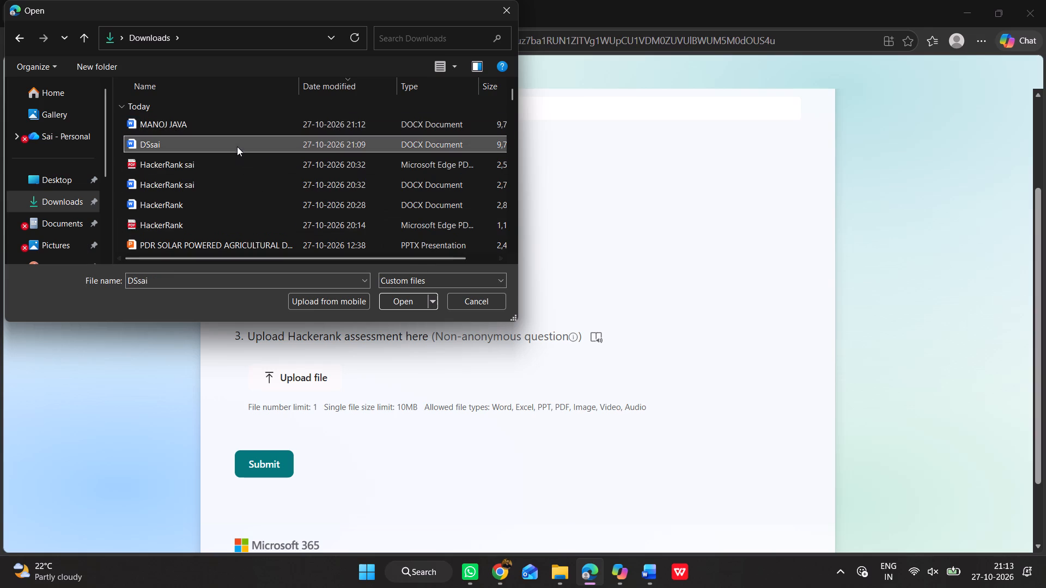
pyautogui.click(401, 299)
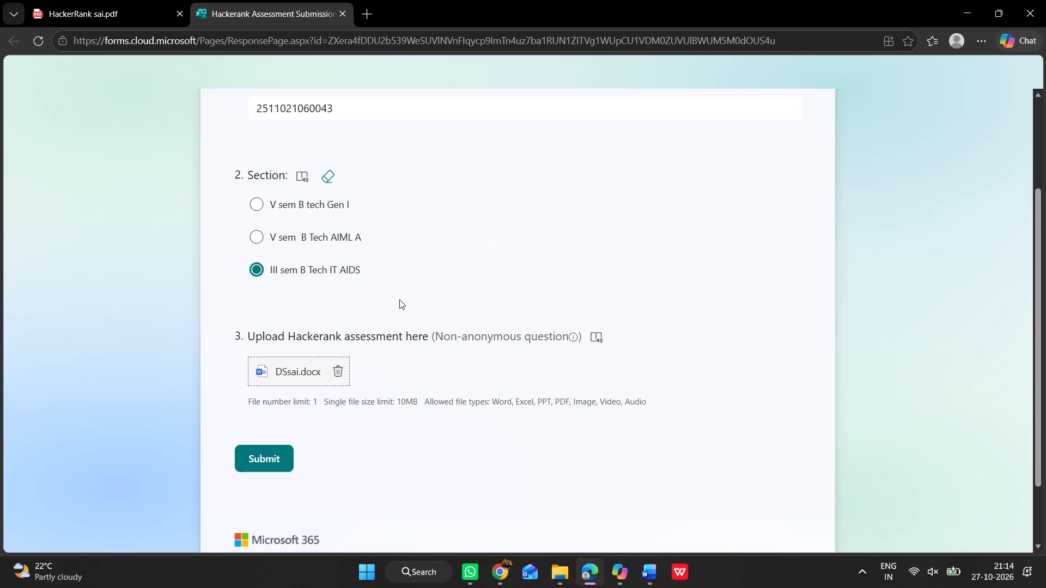
pyautogui.click(276, 461)
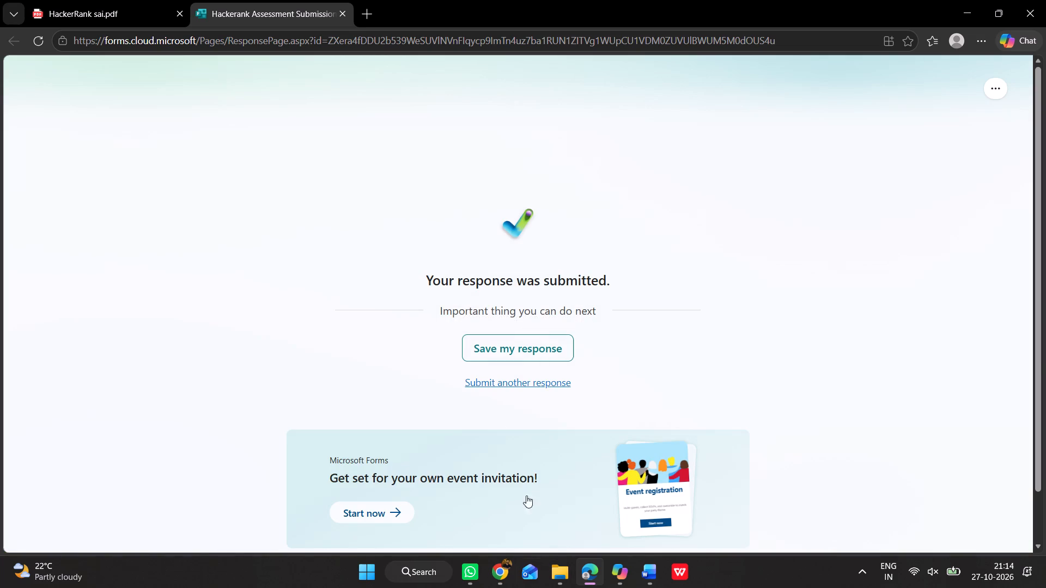
# Open the DSsai document from the Downloads folder in WPS Office, check the student details on its cover page, and close it.
pyautogui.click(558, 587)
pyautogui.click(569, 500)
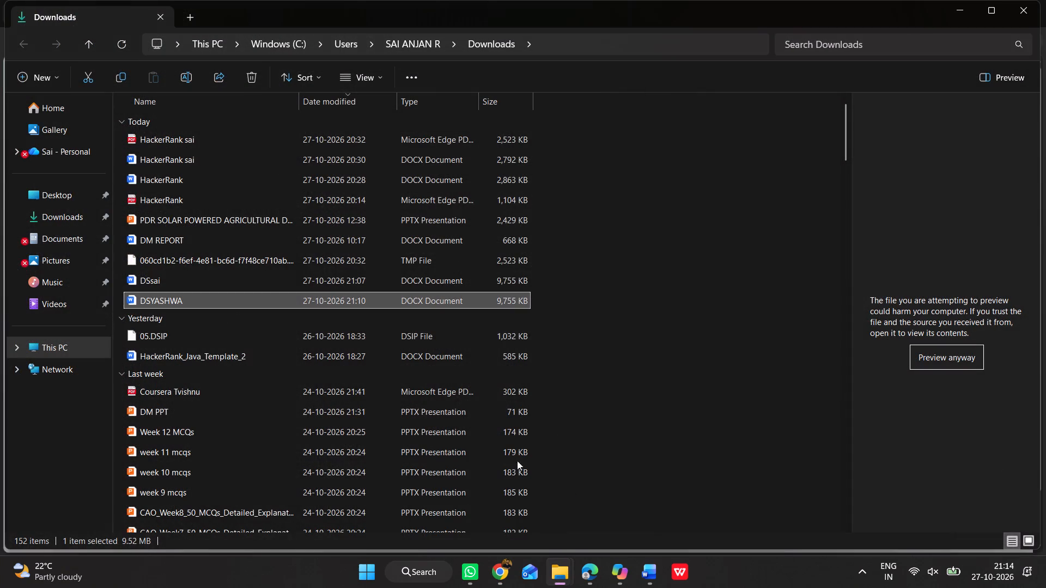
pyautogui.doubleClick(147, 275)
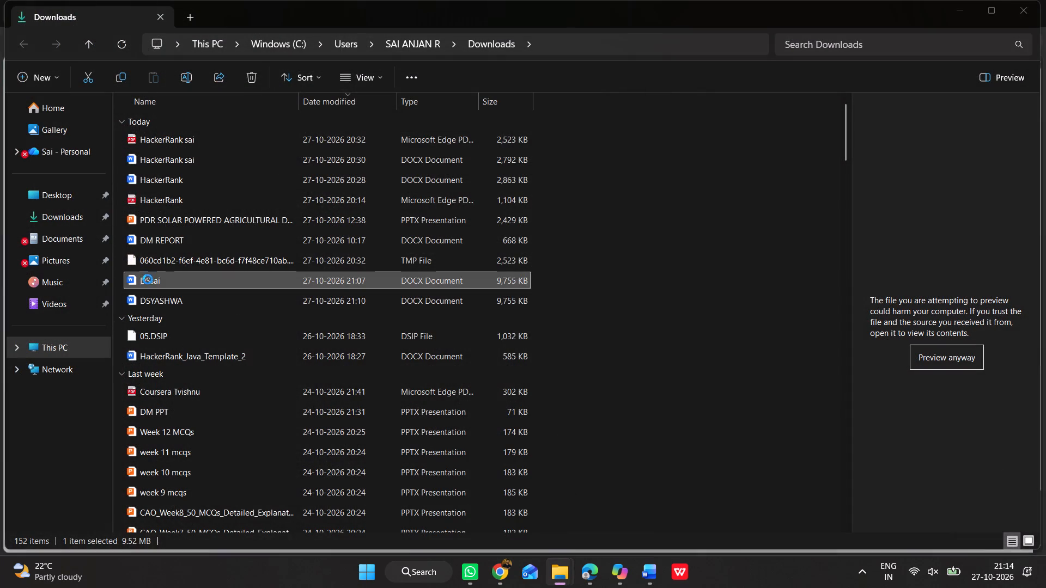
pyautogui.scroll(-8, 378, 318)
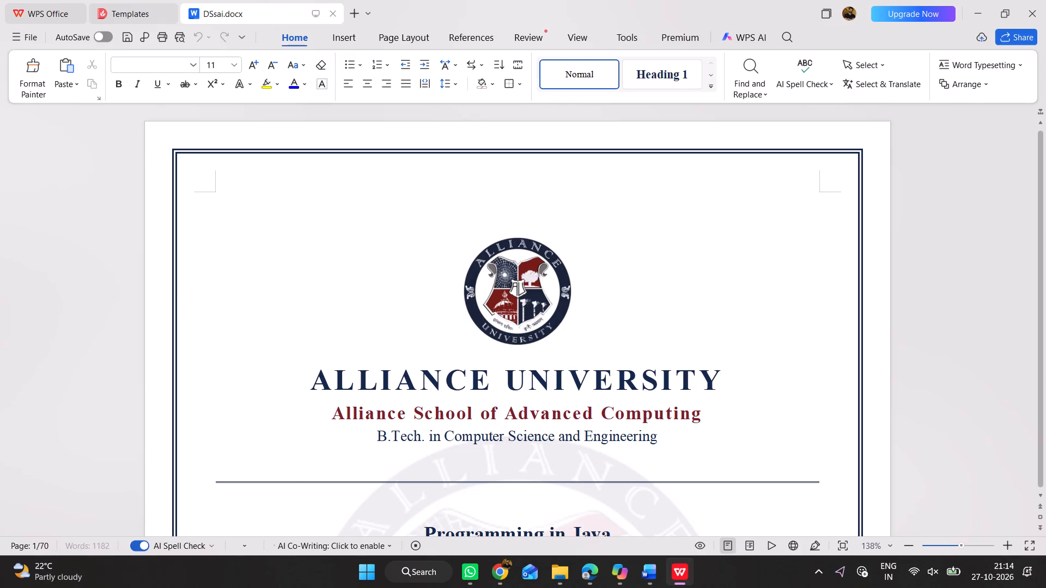
pyautogui.scroll(-6, 379, 318)
pyautogui.scroll(-2, 360, 360)
pyautogui.scroll(-4, 375, 457)
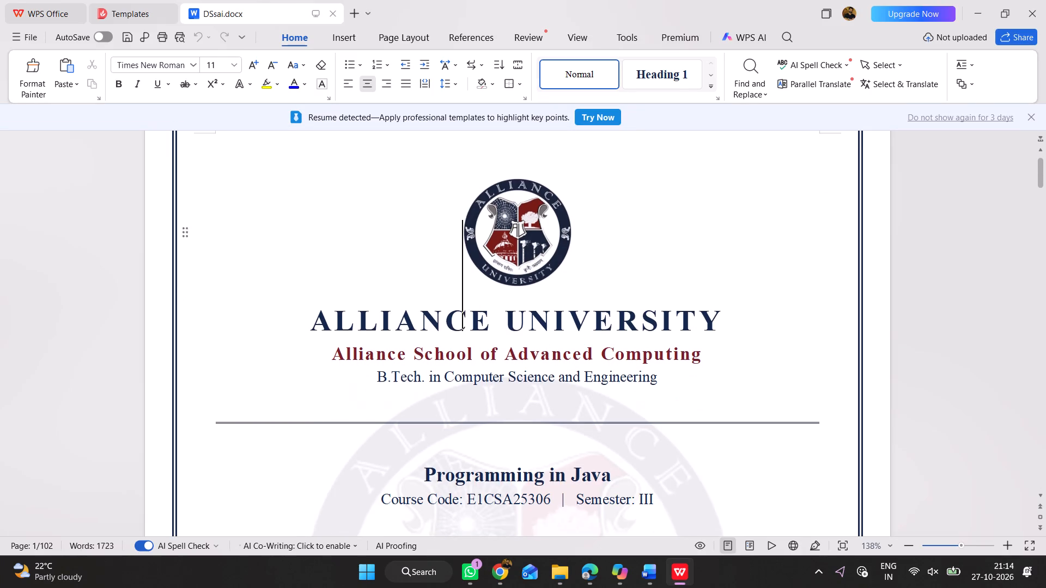
pyautogui.scroll(-8, 697, 358)
pyautogui.scroll(-8, 741, 353)
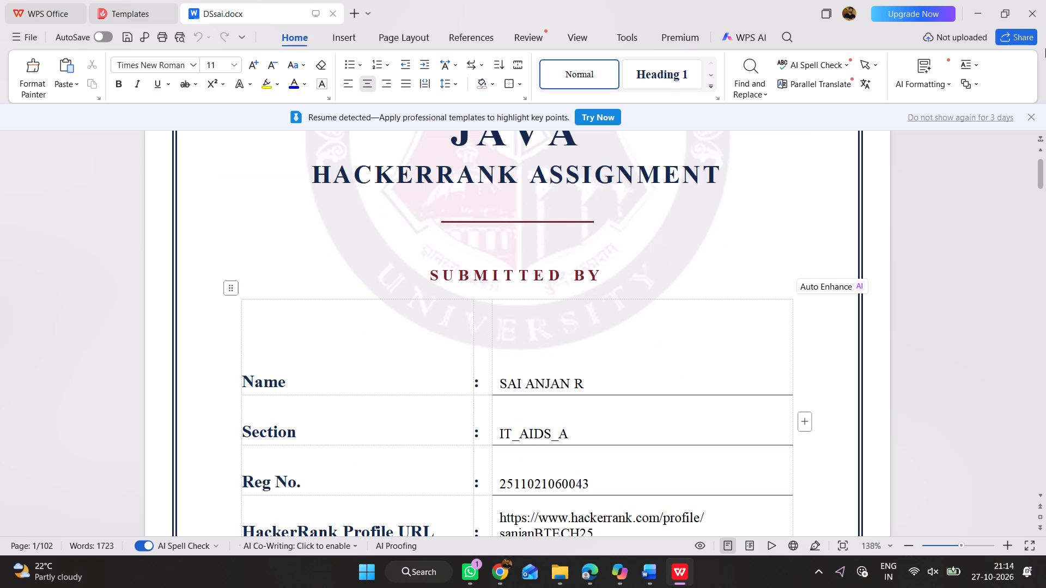
pyautogui.click(1032, 11)
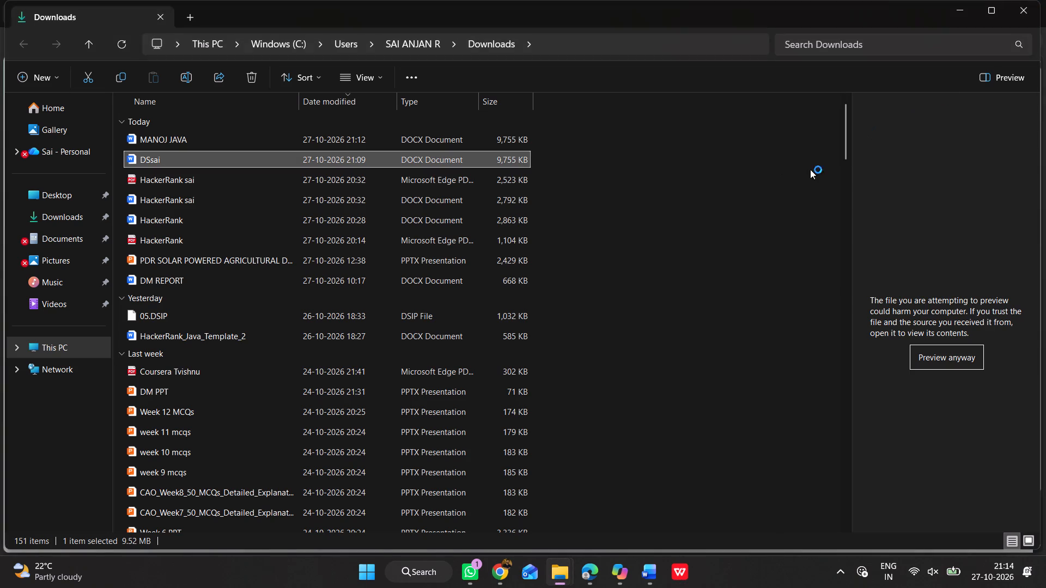
pyautogui.click(1003, 6)
pyautogui.click(1045, 0)
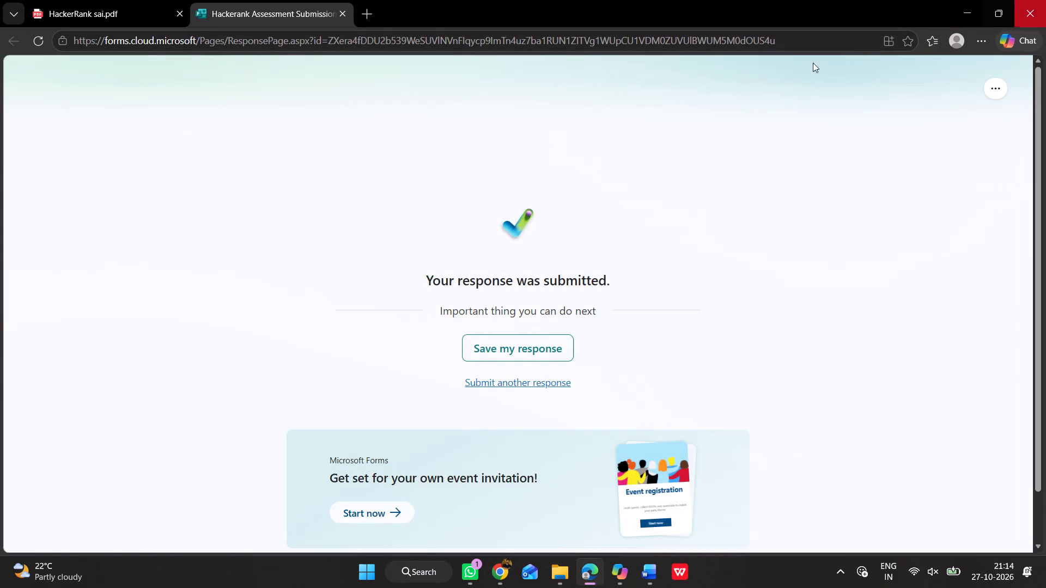
# Save the submitted response of the Hackerank Assessment Submission form in Microsoft Edge.
pyautogui.click(518, 342)
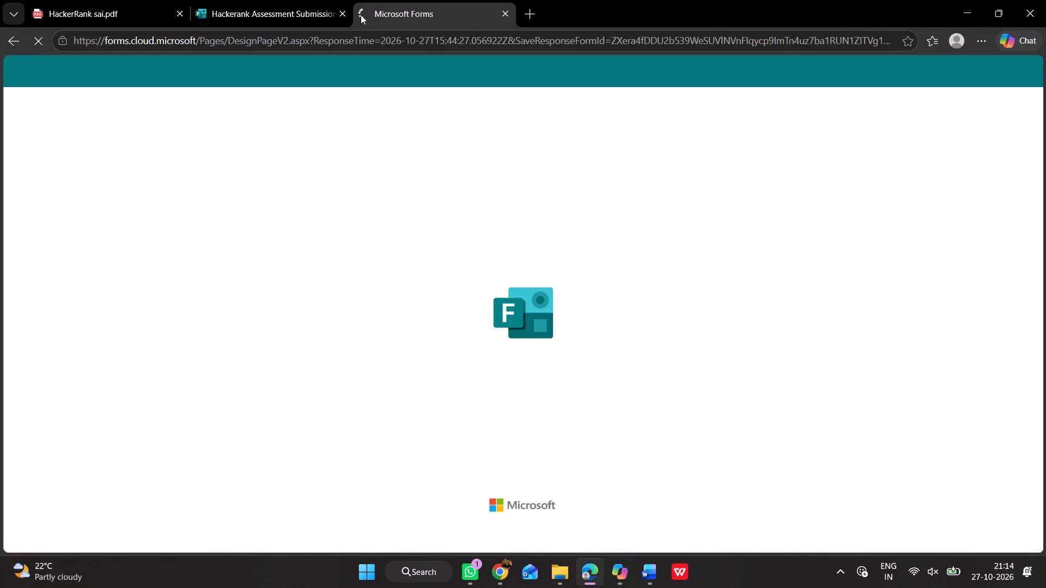
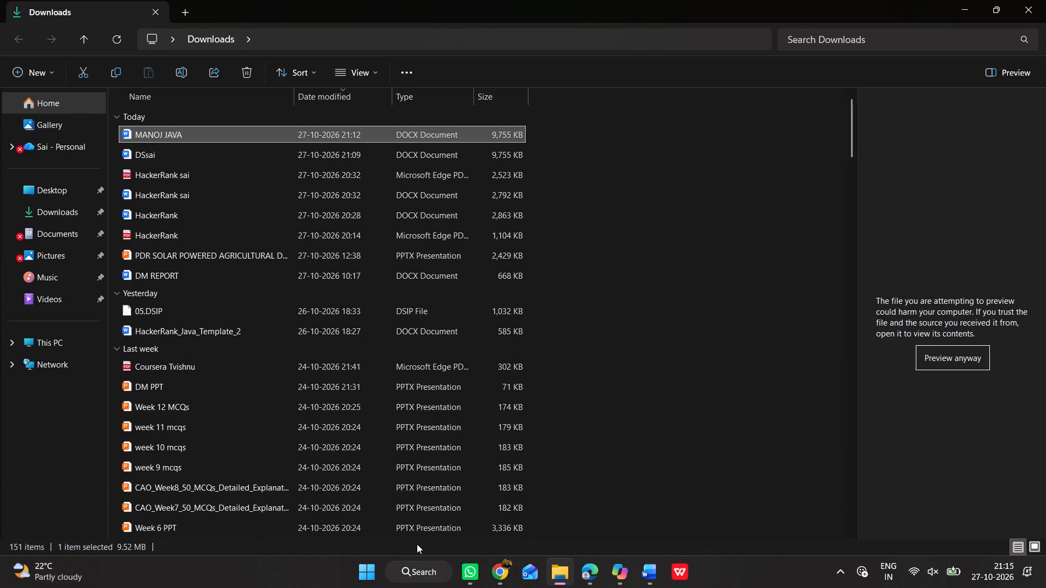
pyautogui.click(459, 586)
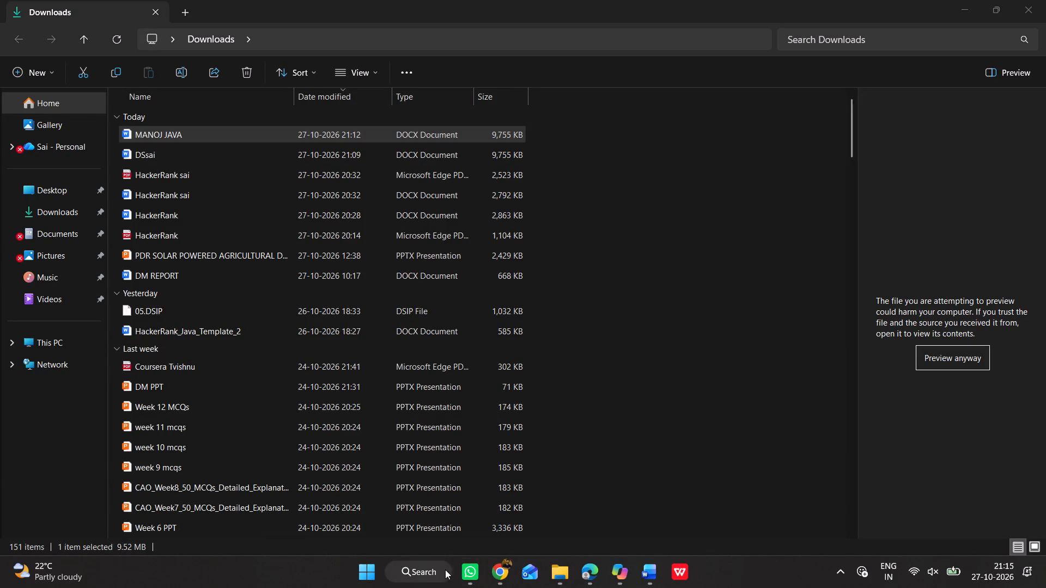